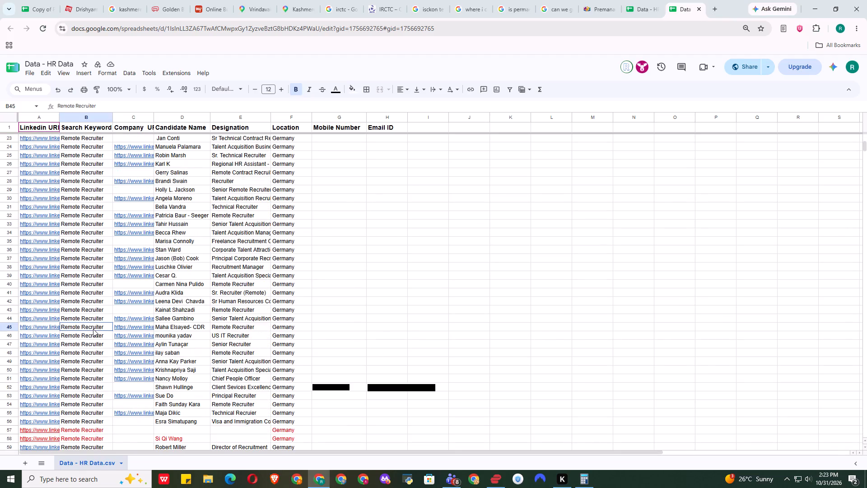
Locate the first row with no company URL, row 232, and open its candidate's LinkedIn profile link.
{"action": "key", "text": "ctrl+Down"}
{"action": "key", "text": "Left"}
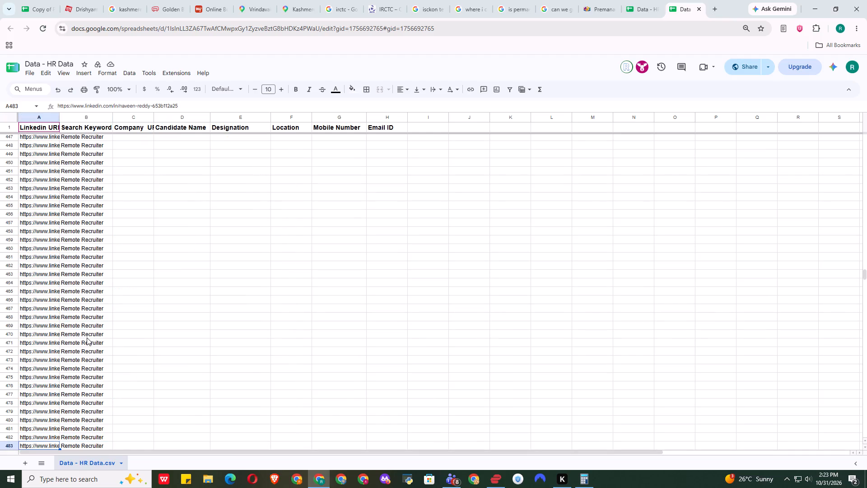
{"action": "key", "text": "Right"}
{"action": "key", "text": "Right"}
{"action": "key", "text": "ctrl+Up"}
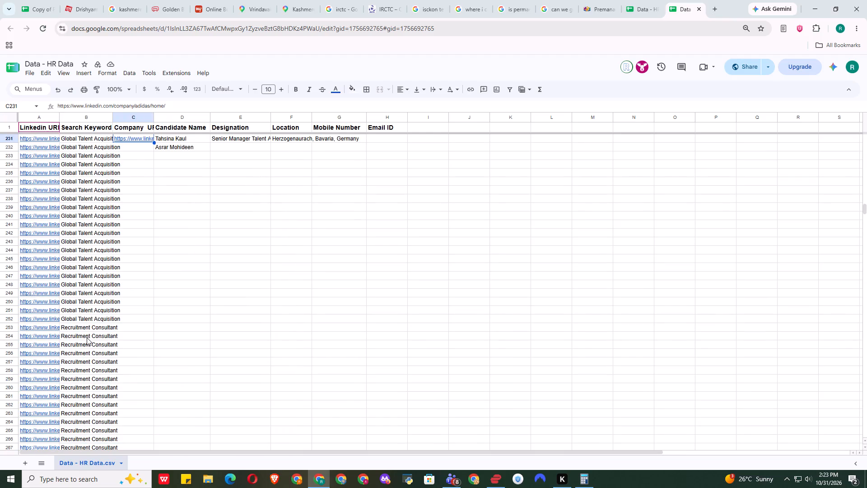
{"action": "scroll", "coordinate": [85, 336], "scroll_direction": "up", "scroll_amount": 3}
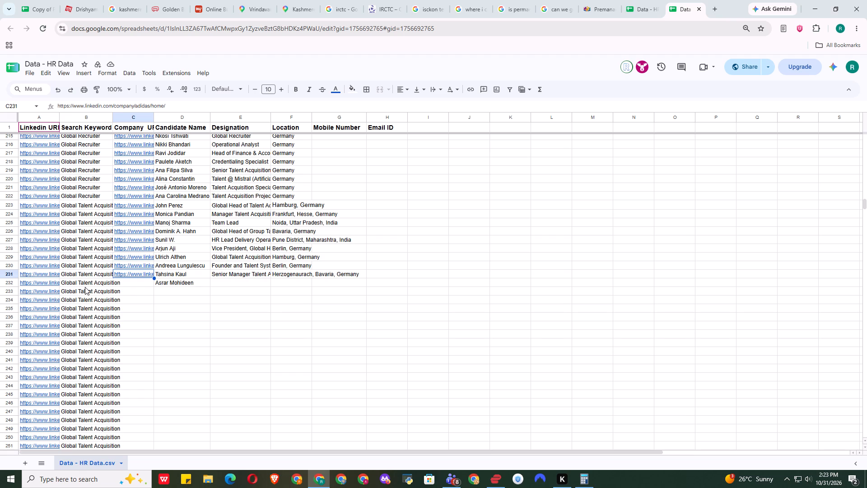
{"action": "left_click", "coordinate": [146, 314]}
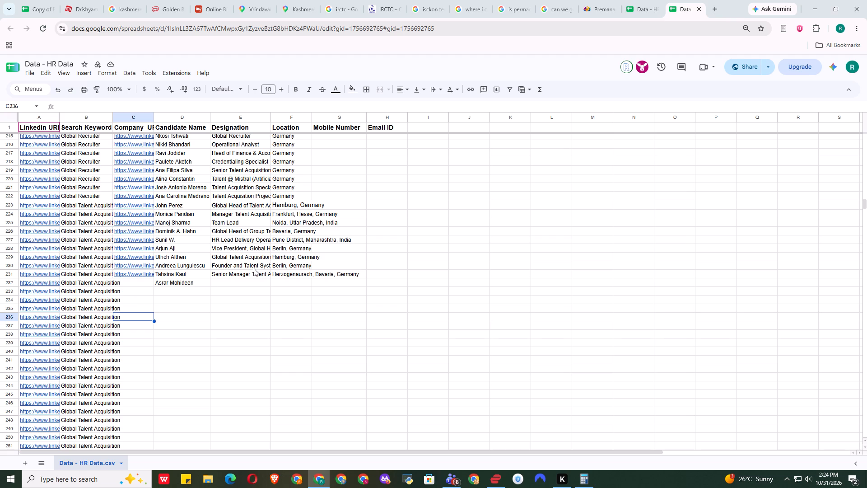
{"action": "left_click", "coordinate": [101, 287]}
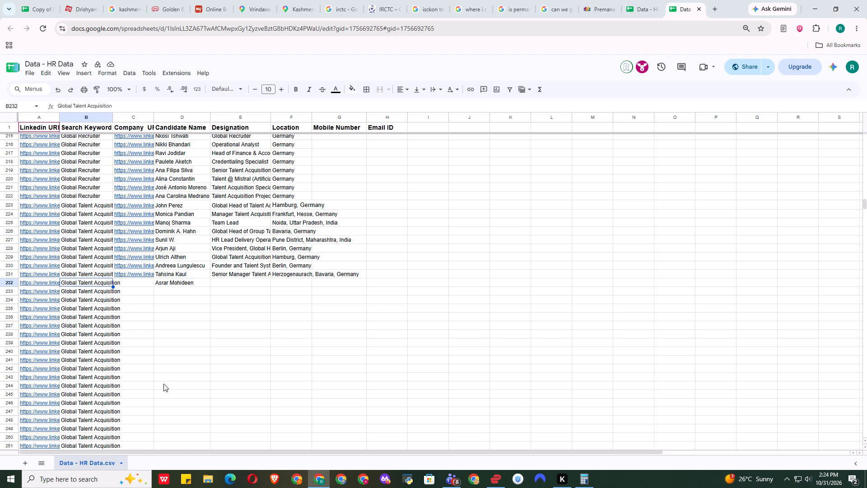
{"action": "double_click", "coordinate": [37, 280]}
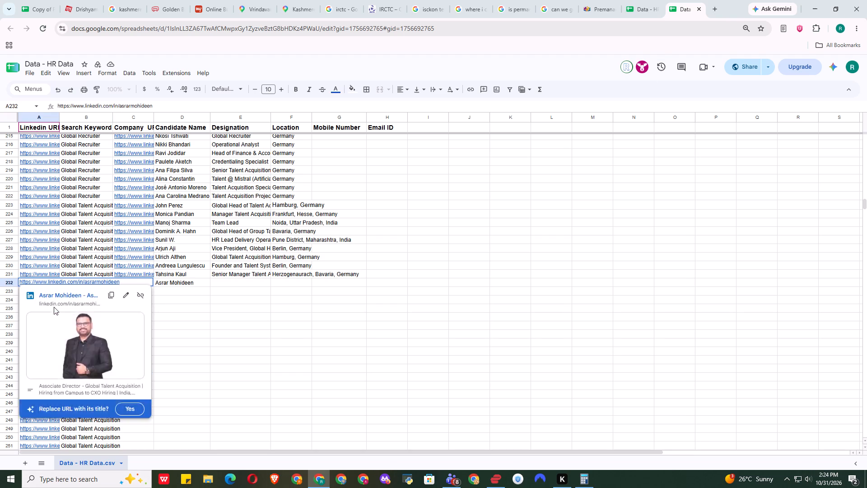
{"action": "left_click", "coordinate": [56, 297]}
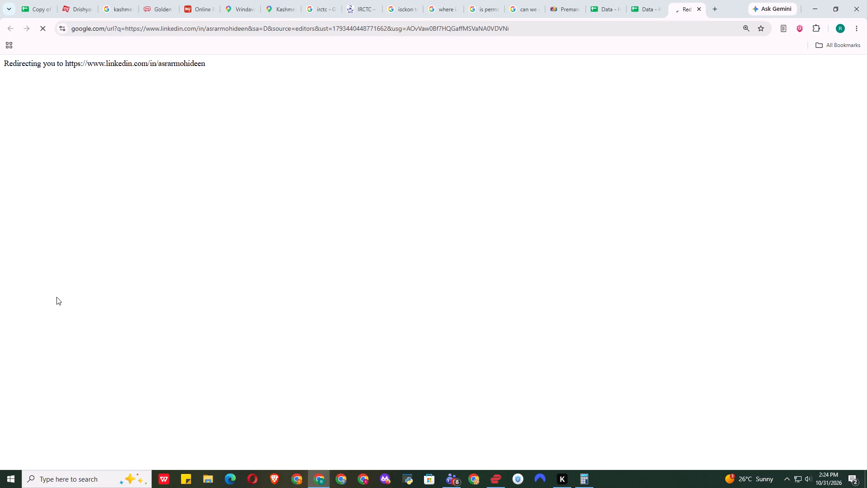
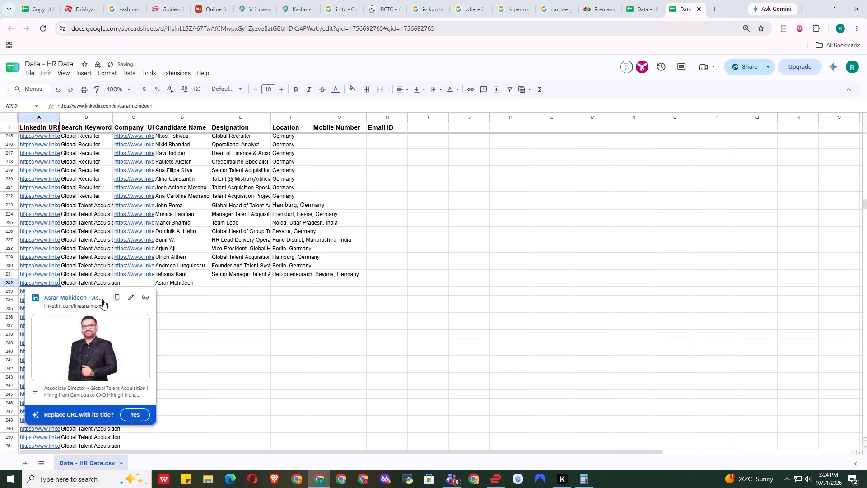
Copy the LinkedIn URL from row 232 and open that profile in the other browser window.
{"action": "left_click", "coordinate": [45, 283]}
{"action": "key", "text": "ctrl+c"}
{"action": "left_click", "coordinate": [403, 351]}
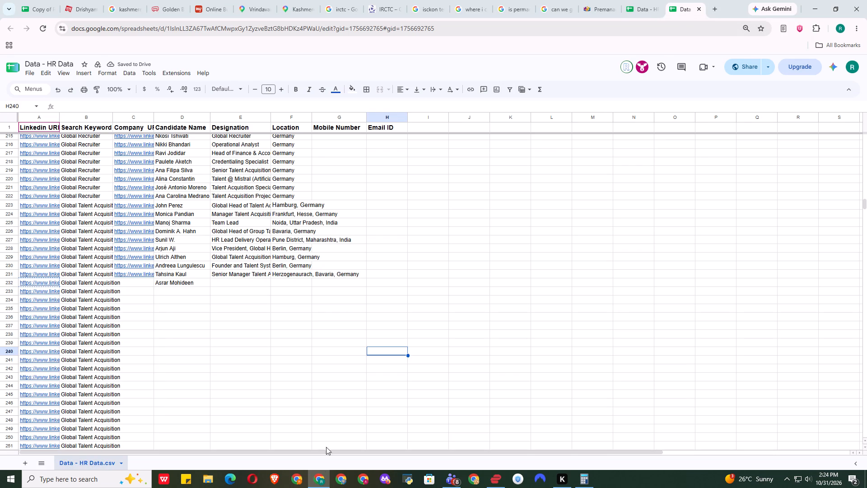
{"action": "left_click", "coordinate": [288, 481]}
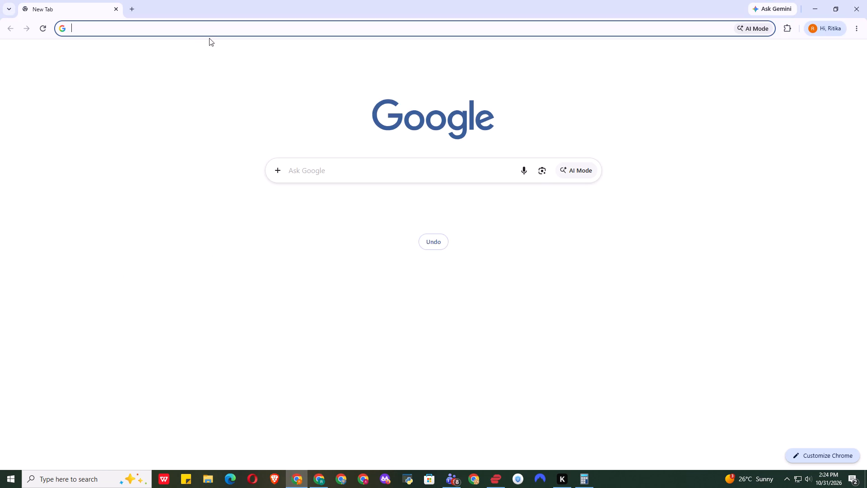
{"action": "left_click", "coordinate": [215, 29], "text": "ctrl"}
{"action": "key", "text": "ctrl+v"}
{"action": "key", "text": "Return"}
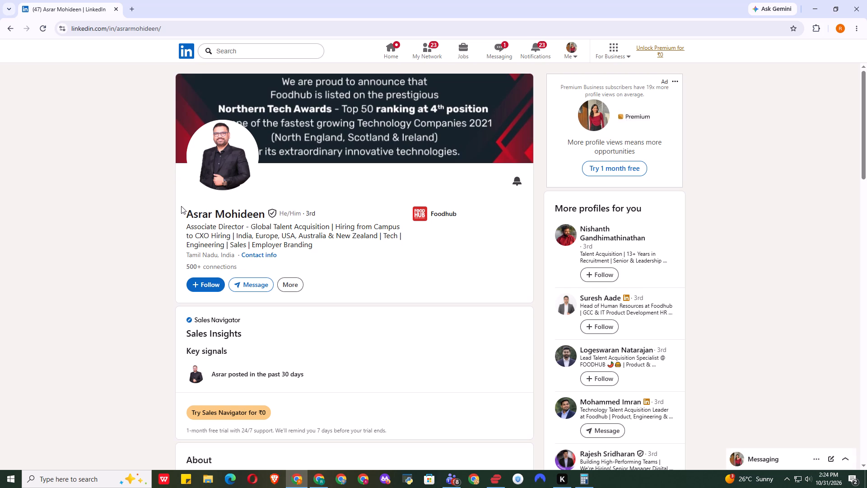
Check the profile's name and location against the sheet's Designation and Location columns to see which details are needed.
{"action": "left_click_drag", "start_coordinate": [181, 206], "coordinate": [275, 209]}
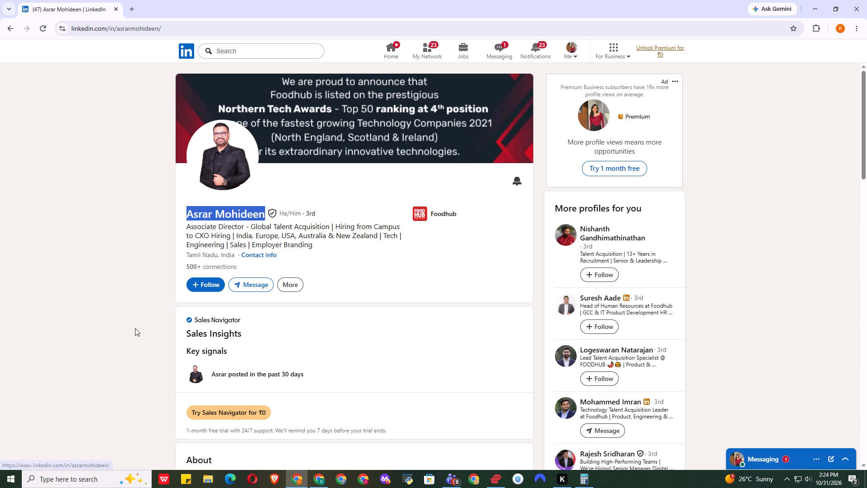
{"action": "left_click_drag", "start_coordinate": [237, 255], "coordinate": [191, 254]}
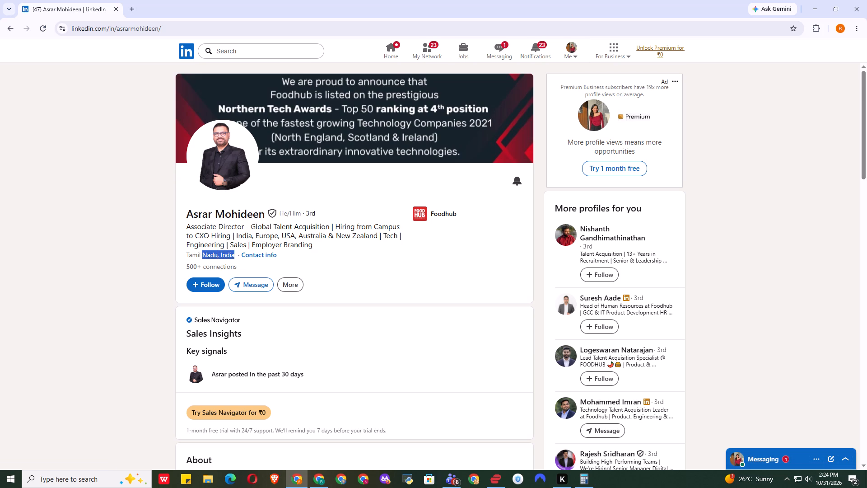
{"action": "left_click_drag", "start_coordinate": [191, 254], "coordinate": [183, 254]}
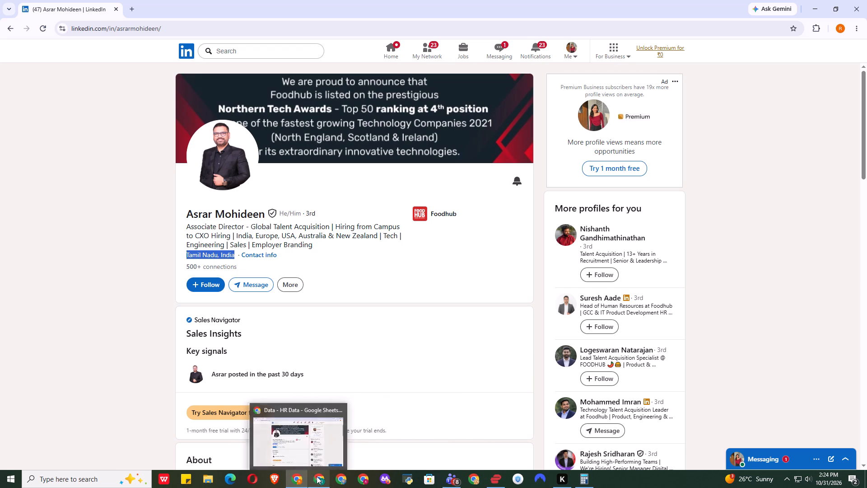
{"action": "left_click", "coordinate": [318, 432]}
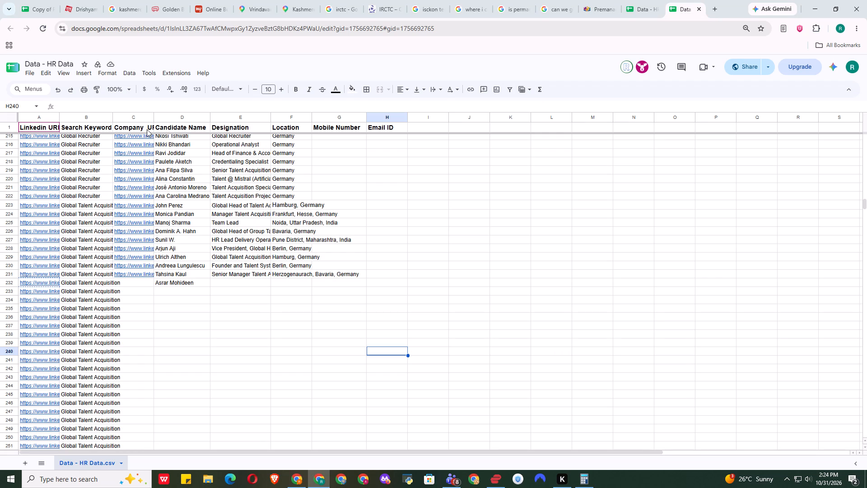
{"action": "left_click", "coordinate": [237, 129]}
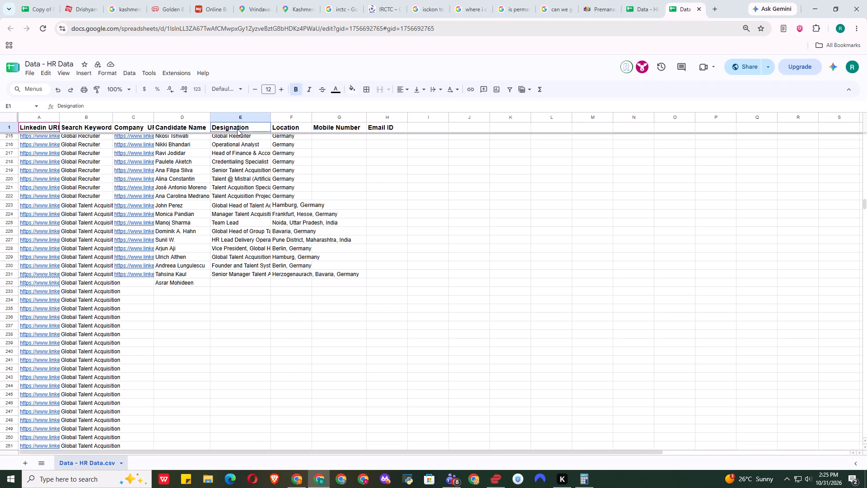
{"action": "left_click", "coordinate": [281, 130]}
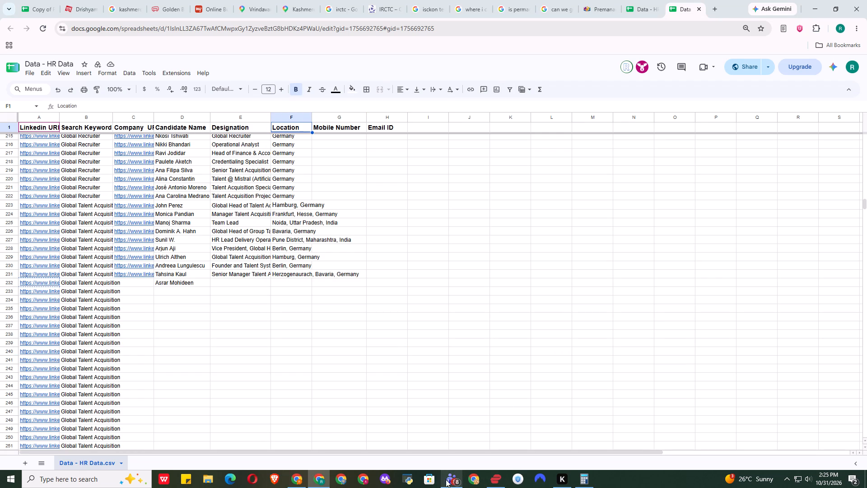
{"action": "left_click", "coordinate": [296, 477]}
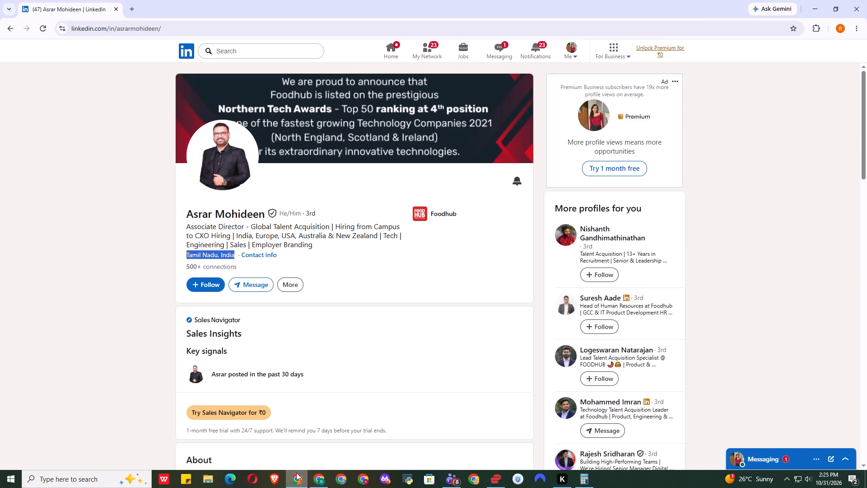
Examine the profile's Experience section for the candidate's current designation and employer.
{"action": "scroll", "coordinate": [347, 325], "scroll_direction": "down", "scroll_amount": 10}
{"action": "scroll", "coordinate": [347, 327], "scroll_direction": "up", "scroll_amount": 1}
{"action": "scroll", "coordinate": [347, 327], "scroll_direction": "down", "scroll_amount": 4}
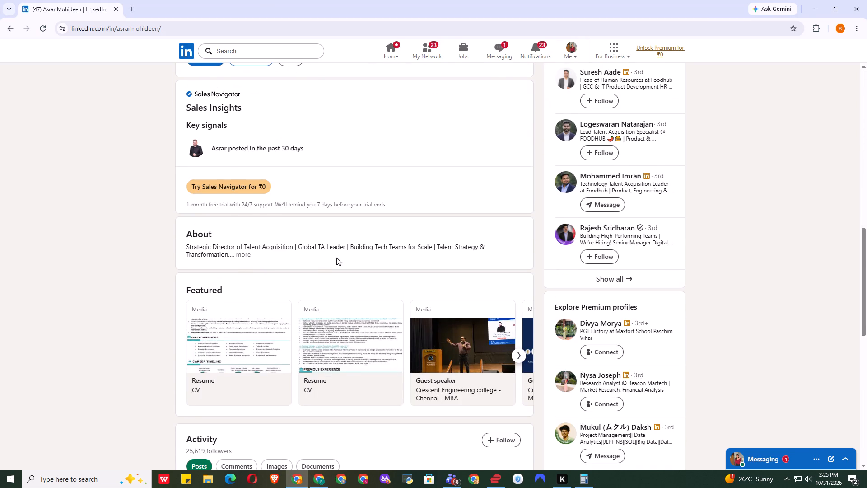
{"action": "scroll", "coordinate": [336, 252], "scroll_direction": "down", "scroll_amount": 6}
{"action": "scroll", "coordinate": [336, 254], "scroll_direction": "up", "scroll_amount": 1}
{"action": "scroll", "coordinate": [336, 254], "scroll_direction": "down", "scroll_amount": 3}
{"action": "scroll", "coordinate": [336, 254], "scroll_direction": "up", "scroll_amount": 6}
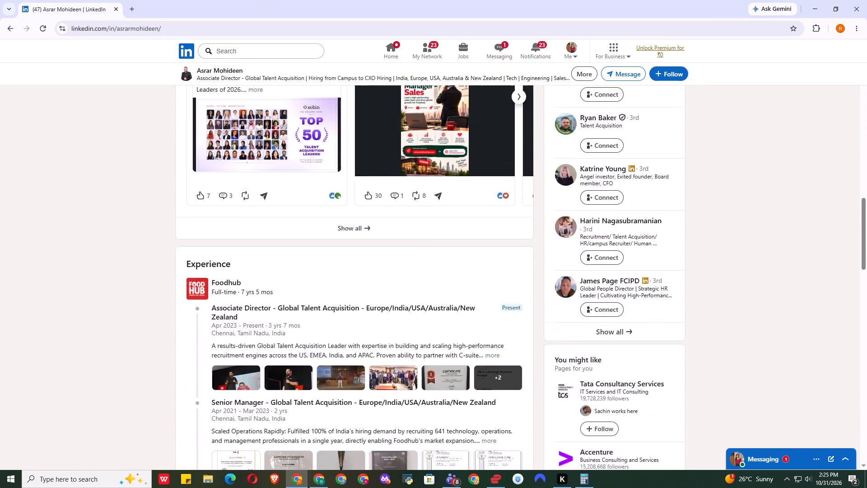
{"action": "scroll", "coordinate": [336, 254], "scroll_direction": "up", "scroll_amount": 9}
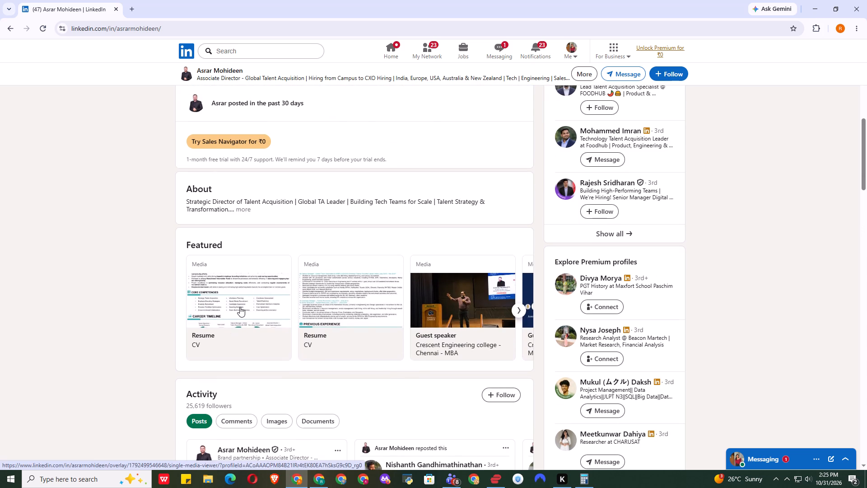
{"action": "scroll", "coordinate": [240, 307], "scroll_direction": "down", "scroll_amount": 3}
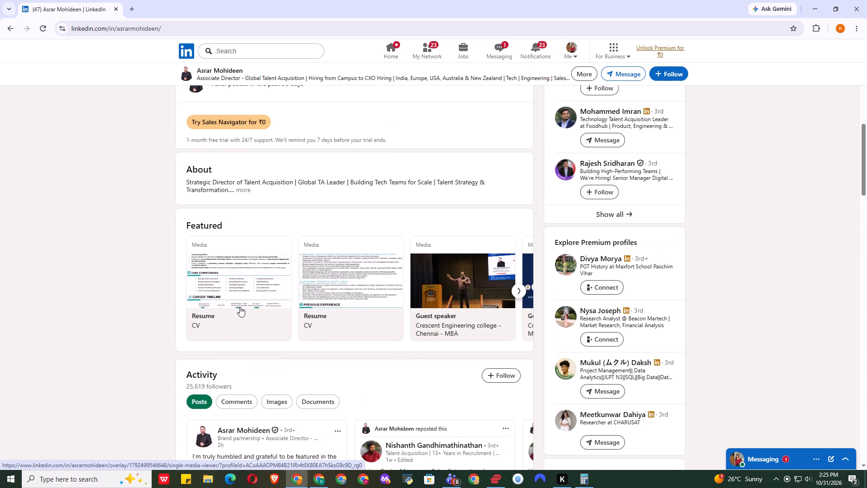
{"action": "scroll", "coordinate": [240, 307], "scroll_direction": "down", "scroll_amount": 6}
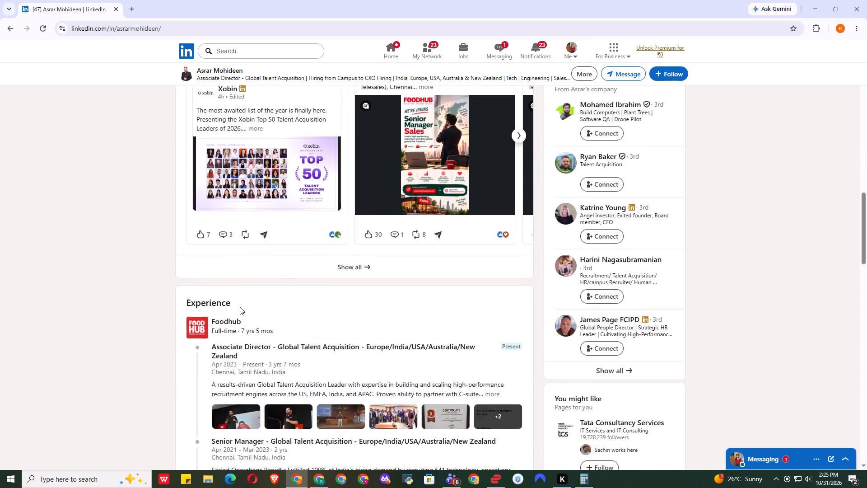
{"action": "scroll", "coordinate": [240, 307], "scroll_direction": "down", "scroll_amount": 4}
{"action": "left_click_drag", "start_coordinate": [208, 169], "coordinate": [368, 178]}
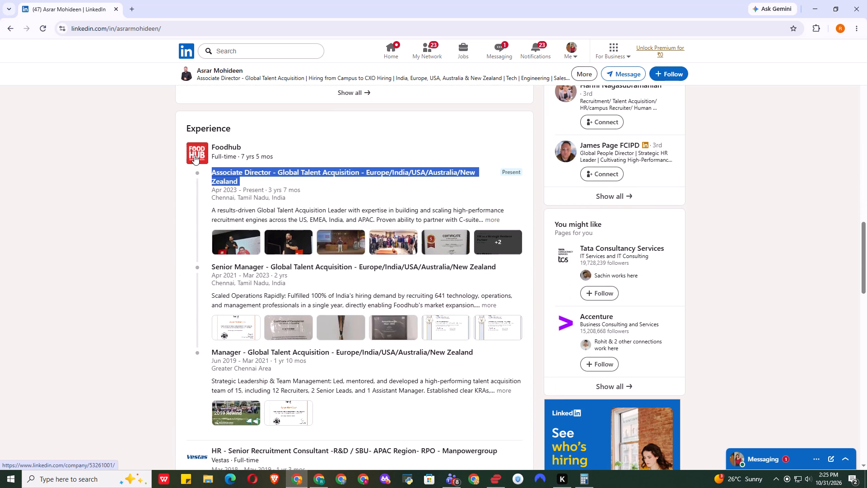
Open the Foodhub company page from the Experience section and bring up its full URL.
{"action": "left_click", "coordinate": [194, 155]}
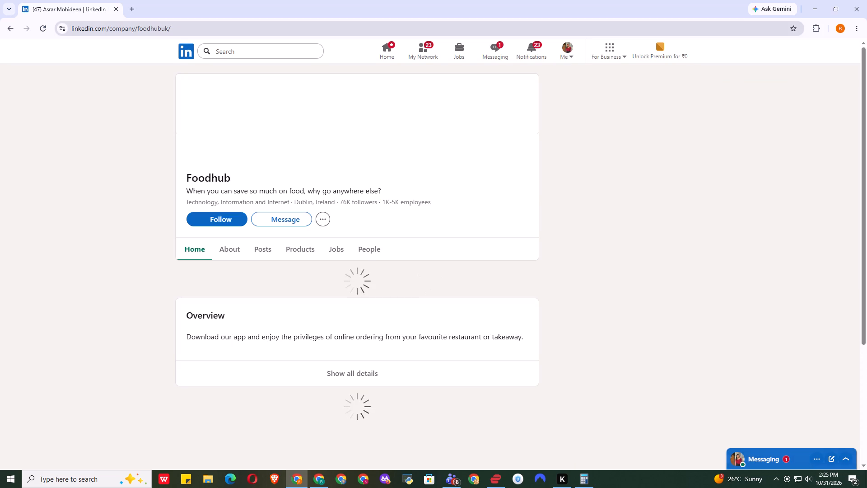
{"action": "double_click", "coordinate": [317, 28]}
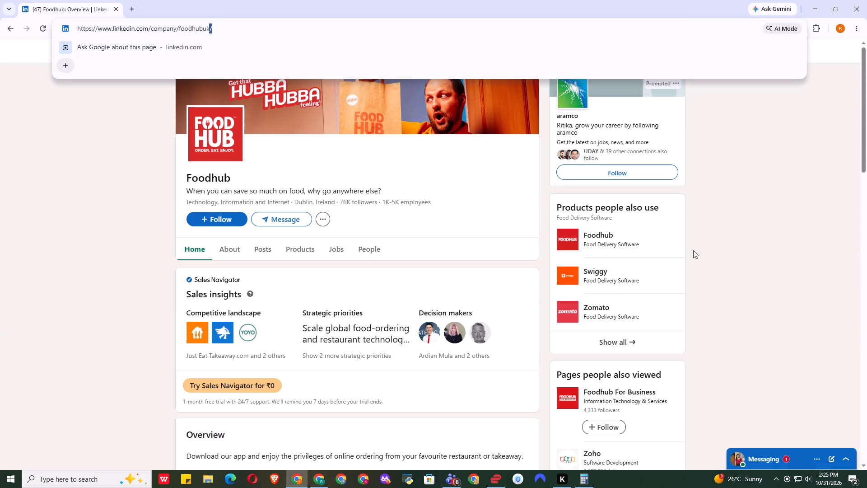
Move the HR Data sheet into a new tab beside the Foodhub page, closing its old tab and minimizing that window.
{"action": "left_click", "coordinate": [319, 480]}
{"action": "scroll", "coordinate": [313, 169], "scroll_direction": "up", "scroll_amount": 1}
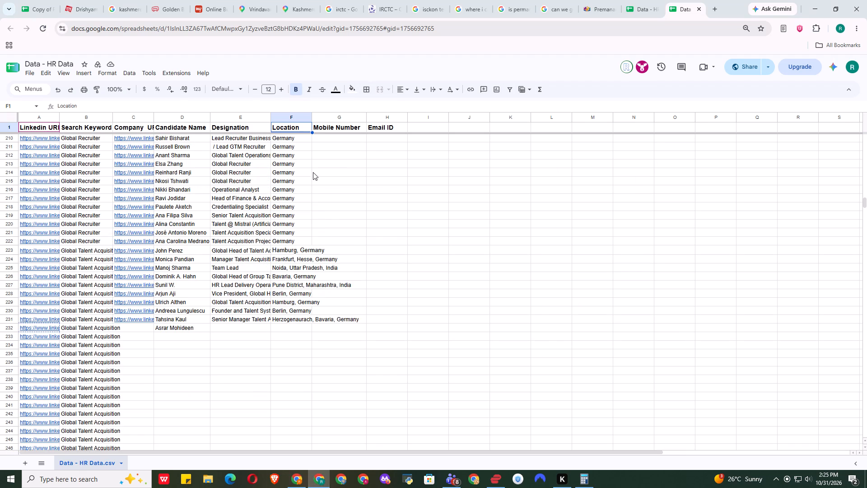
{"action": "left_click_drag", "start_coordinate": [493, 35], "coordinate": [18, 64]}
{"action": "key", "text": "ctrl+c"}
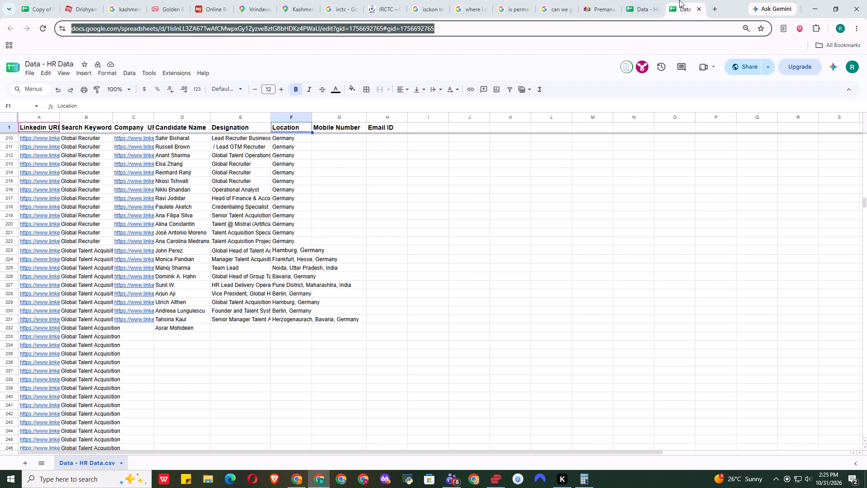
{"action": "key", "text": "ctrl+c"}
{"action": "left_click", "coordinate": [698, 7]}
{"action": "left_click", "coordinate": [819, 4]}
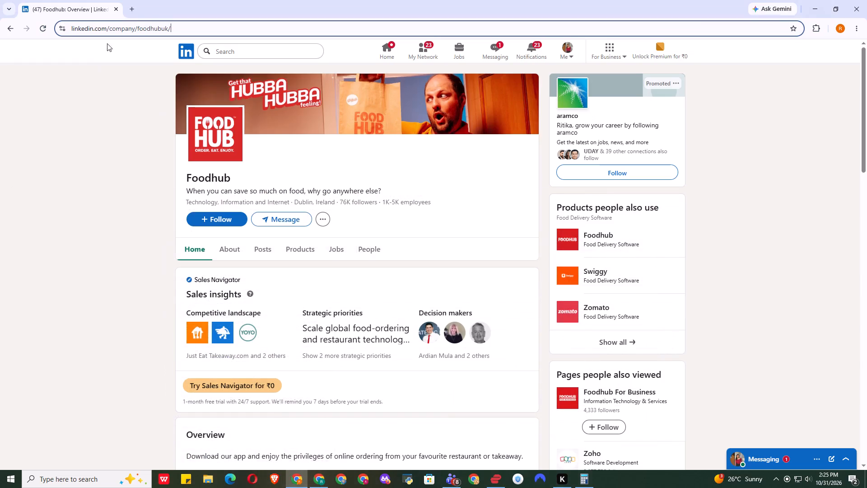
{"action": "left_click", "coordinate": [139, 4]}
{"action": "left_click", "coordinate": [133, 7], "text": "ctrl"}
{"action": "key", "text": "ctrl+v"}
{"action": "key", "text": "Return"}
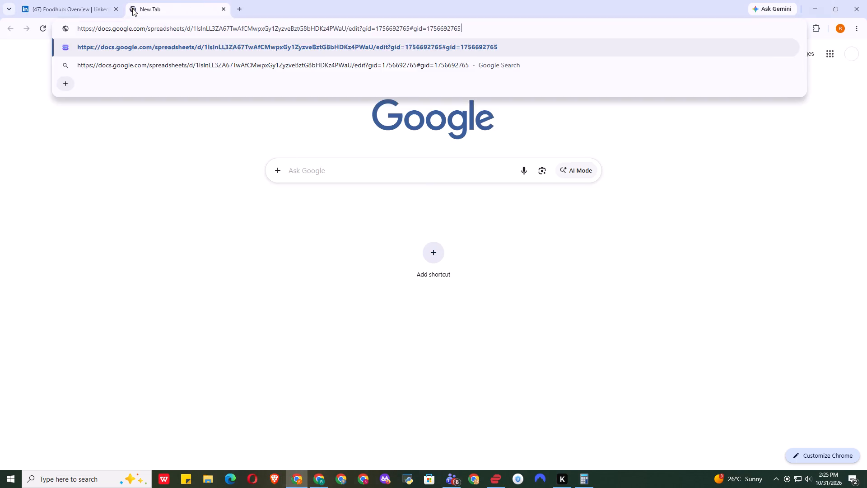
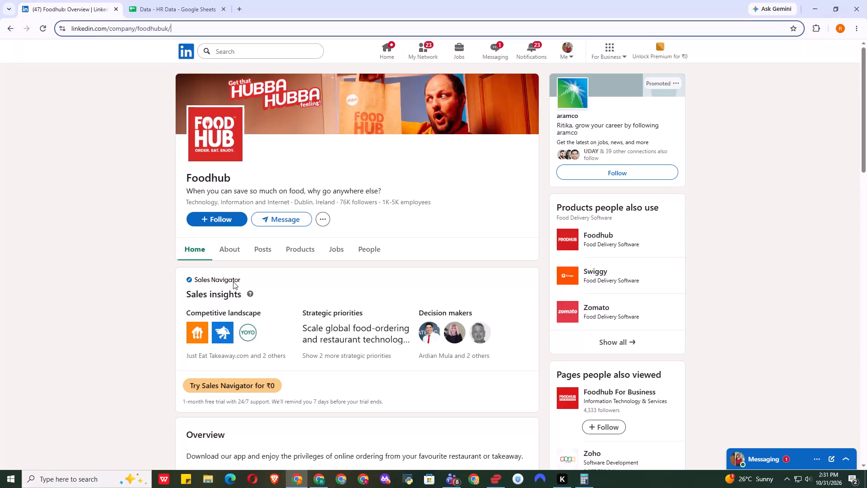
Look through Foodhub's LinkedIn company page, covering its overview, page posts, products, recent job openings and people highlights.
{"action": "scroll", "coordinate": [219, 284], "scroll_direction": "down", "scroll_amount": 3}
{"action": "scroll", "coordinate": [520, 310], "scroll_direction": "down", "scroll_amount": 2}
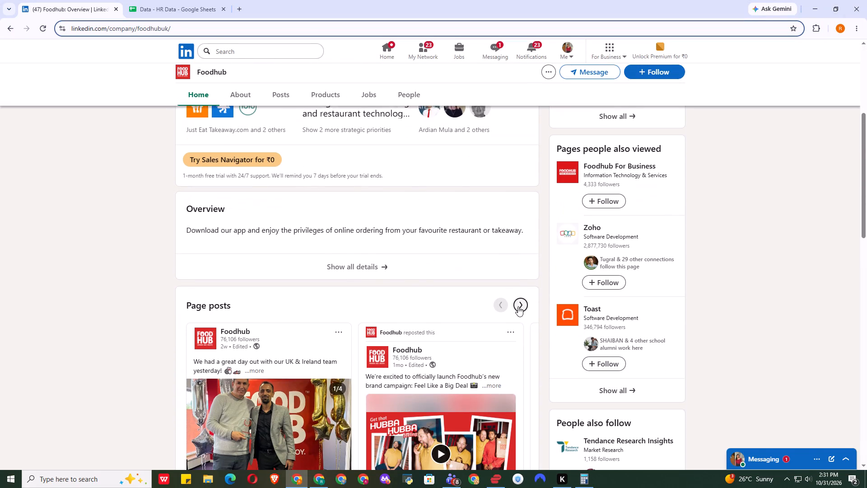
{"action": "scroll", "coordinate": [515, 303], "scroll_direction": "down", "scroll_amount": 2}
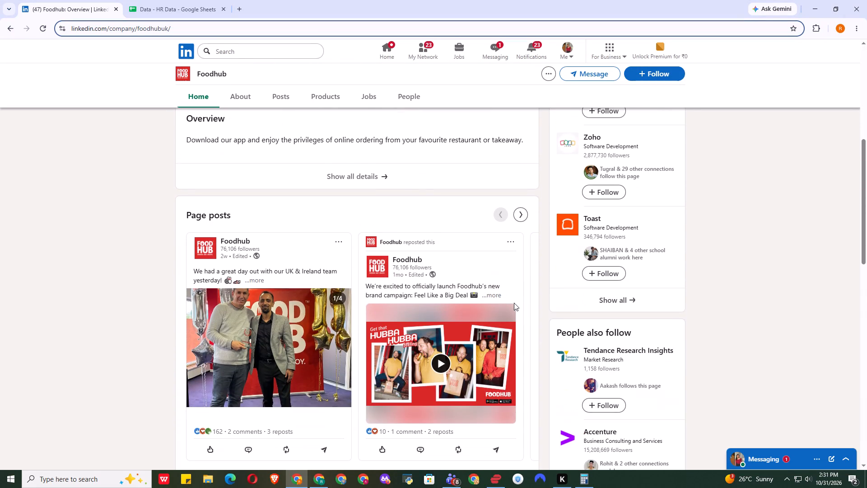
{"action": "scroll", "coordinate": [420, 361], "scroll_direction": "down", "scroll_amount": 1}
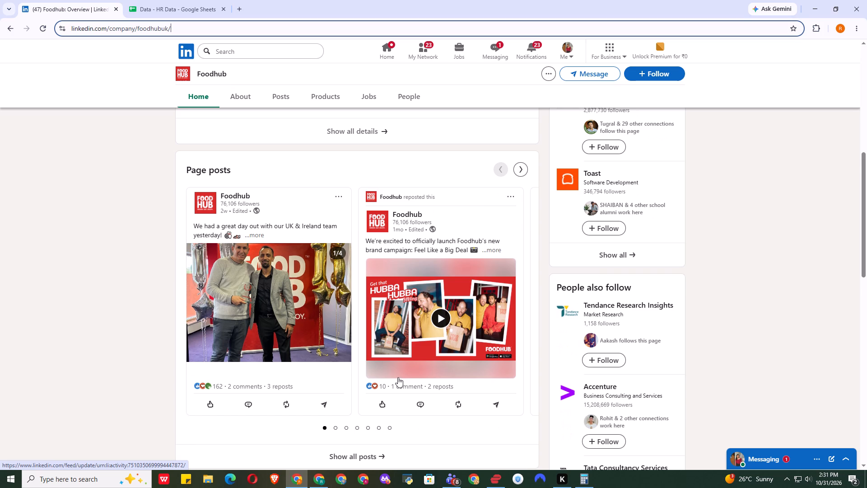
{"action": "scroll", "coordinate": [397, 377], "scroll_direction": "down", "scroll_amount": 1}
{"action": "scroll", "coordinate": [291, 398], "scroll_direction": "down", "scroll_amount": 7}
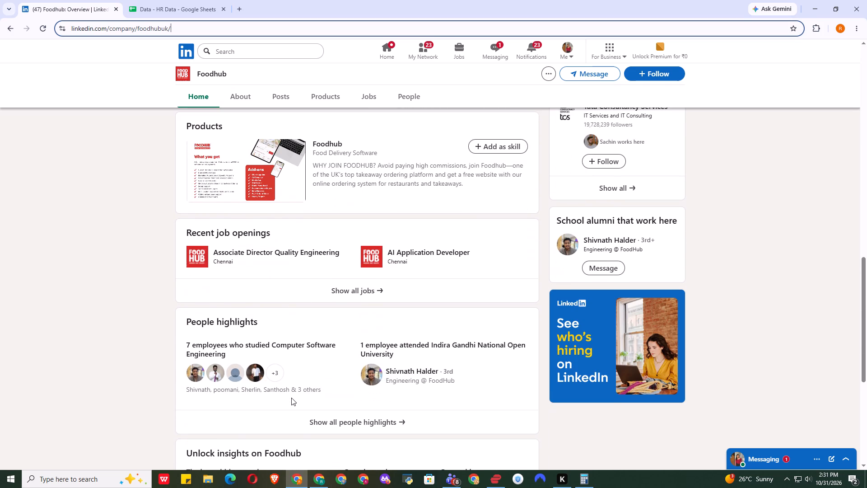
{"action": "scroll", "coordinate": [291, 398], "scroll_direction": "down", "scroll_amount": 1}
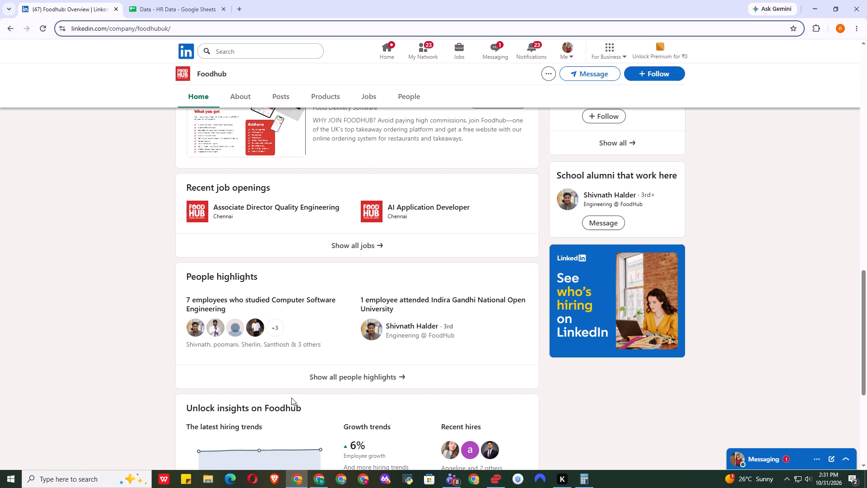
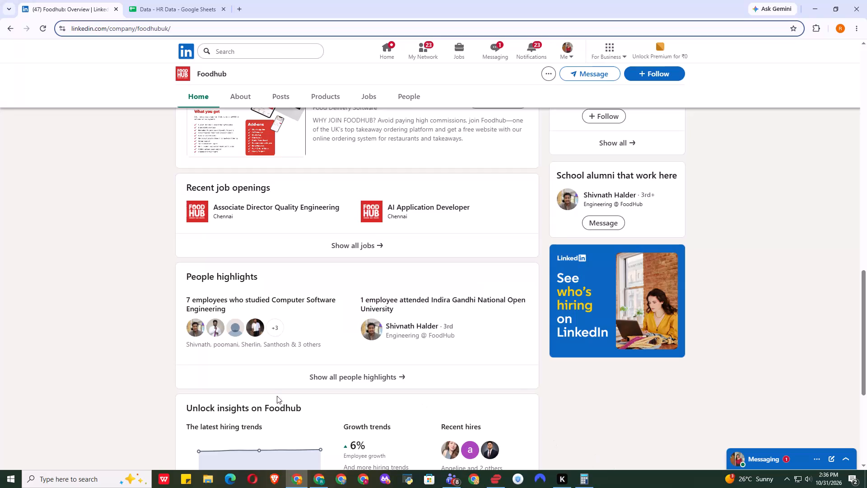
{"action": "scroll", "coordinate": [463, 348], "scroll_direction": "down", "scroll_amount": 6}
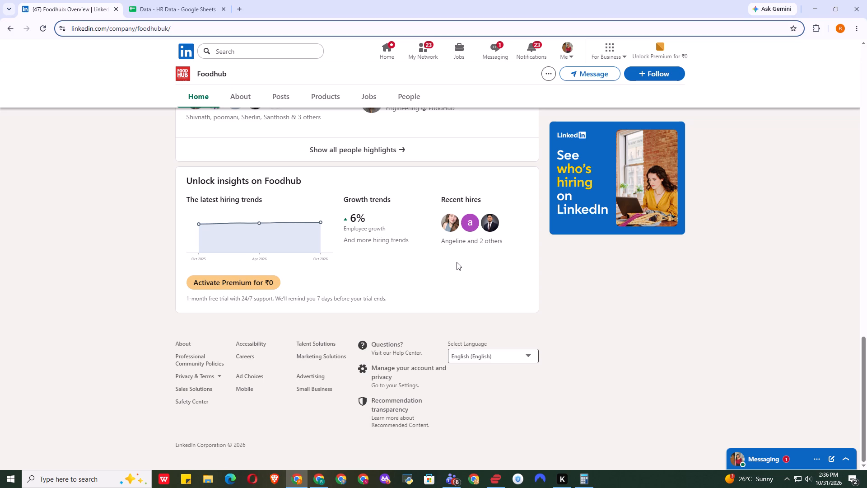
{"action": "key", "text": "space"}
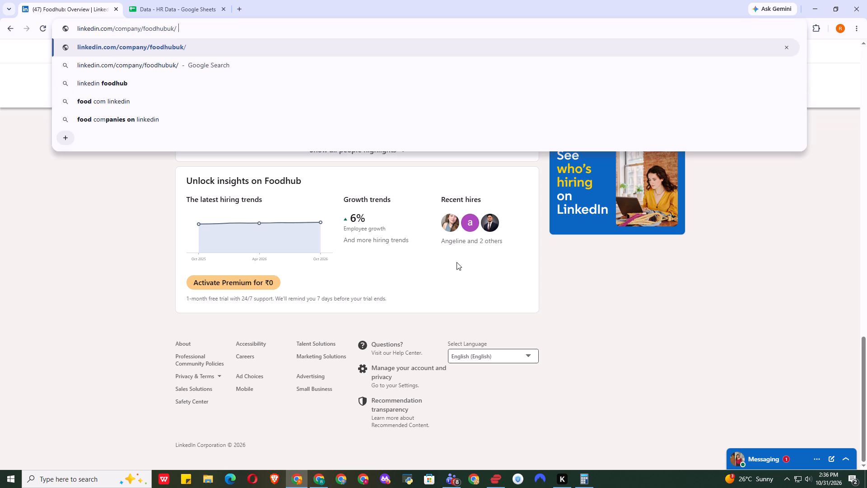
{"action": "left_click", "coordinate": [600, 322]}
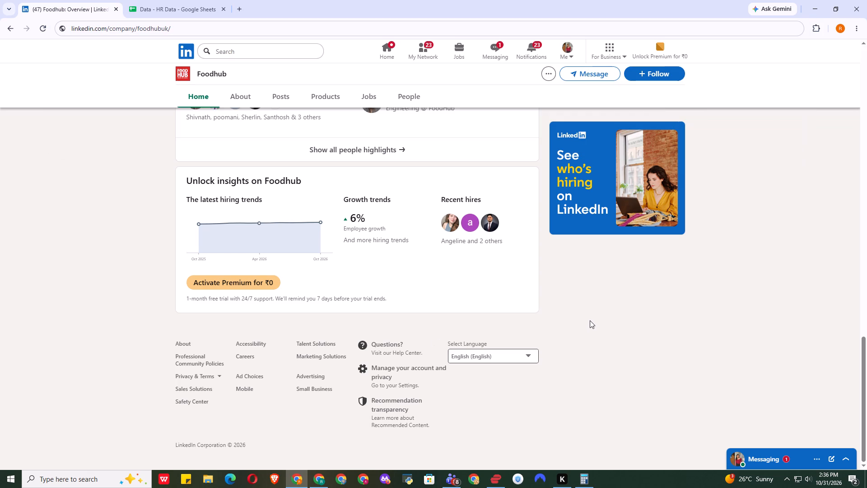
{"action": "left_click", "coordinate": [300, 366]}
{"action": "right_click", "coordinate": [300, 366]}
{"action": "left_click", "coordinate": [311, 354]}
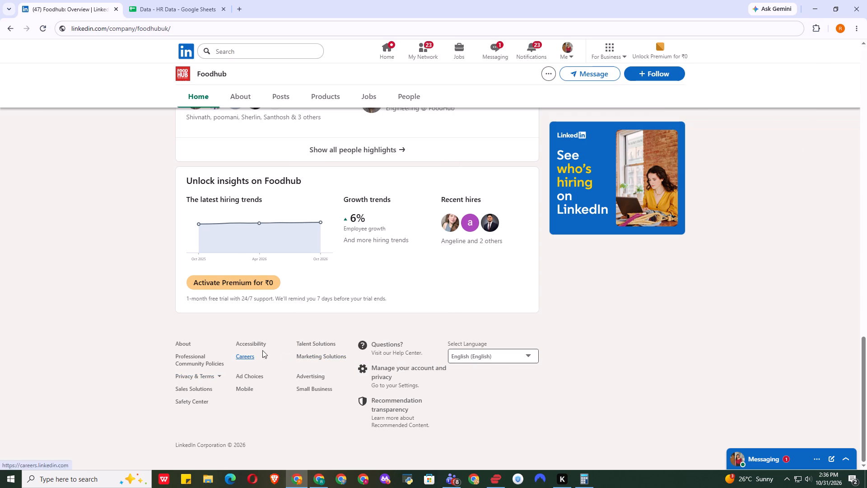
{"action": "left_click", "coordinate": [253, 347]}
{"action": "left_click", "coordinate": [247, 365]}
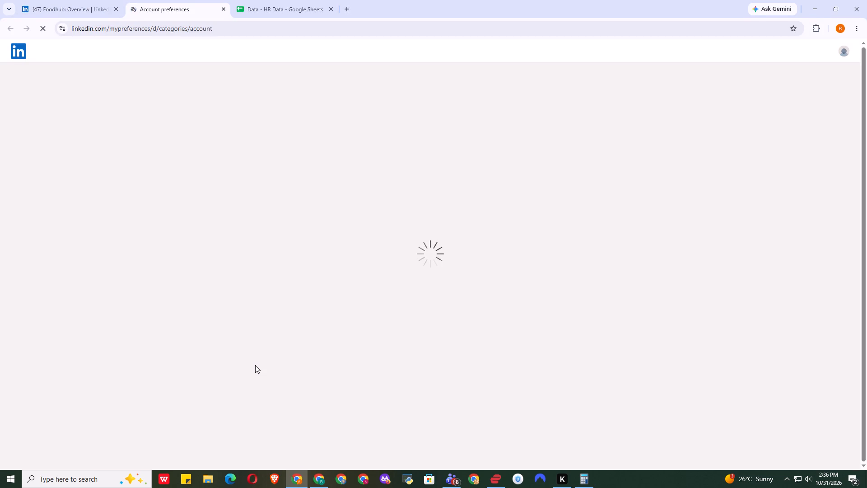
Return to the HR Data sheet, decline the Gemini offer, and look through the candidate rows down to the International Recruiter entries.
{"action": "left_click", "coordinate": [251, 9]}
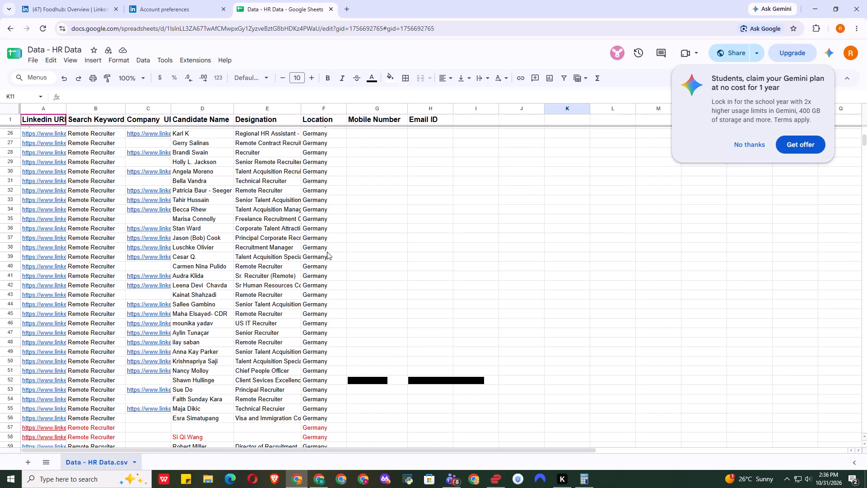
{"action": "scroll", "coordinate": [326, 258], "scroll_direction": "down", "scroll_amount": 2}
{"action": "scroll", "coordinate": [154, 336], "scroll_direction": "down", "scroll_amount": 7}
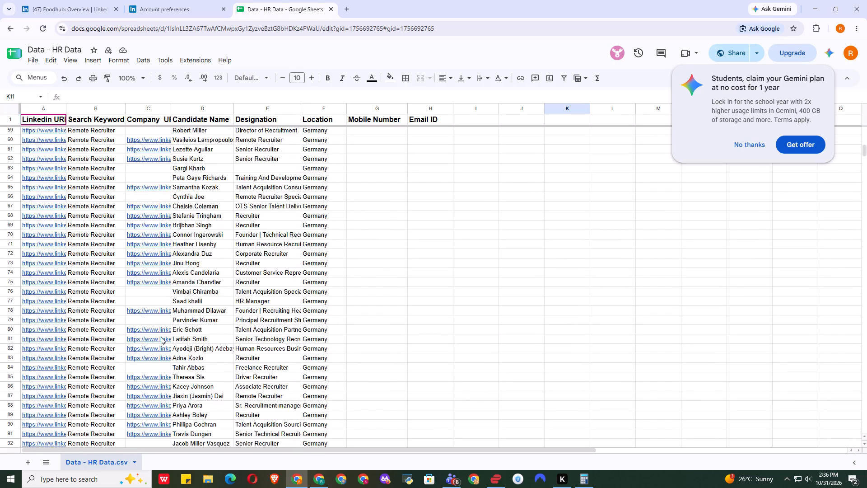
{"action": "scroll", "coordinate": [161, 337], "scroll_direction": "down", "scroll_amount": 5}
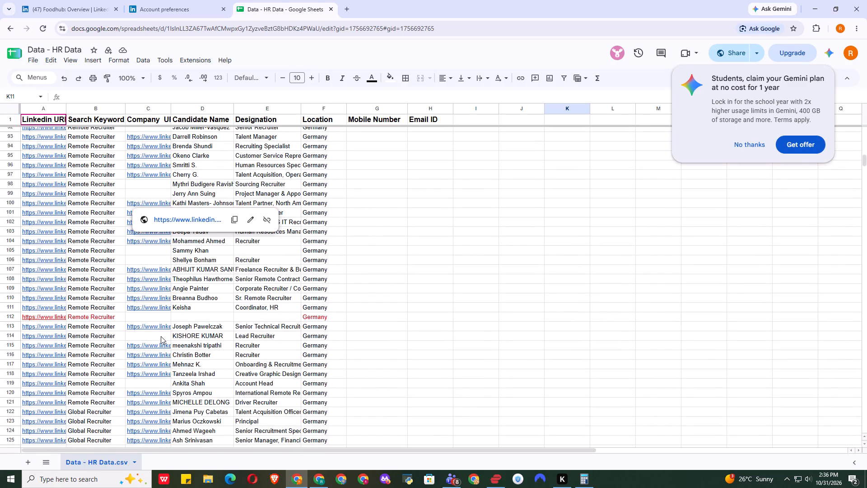
{"action": "scroll", "coordinate": [161, 336], "scroll_direction": "down", "scroll_amount": 2}
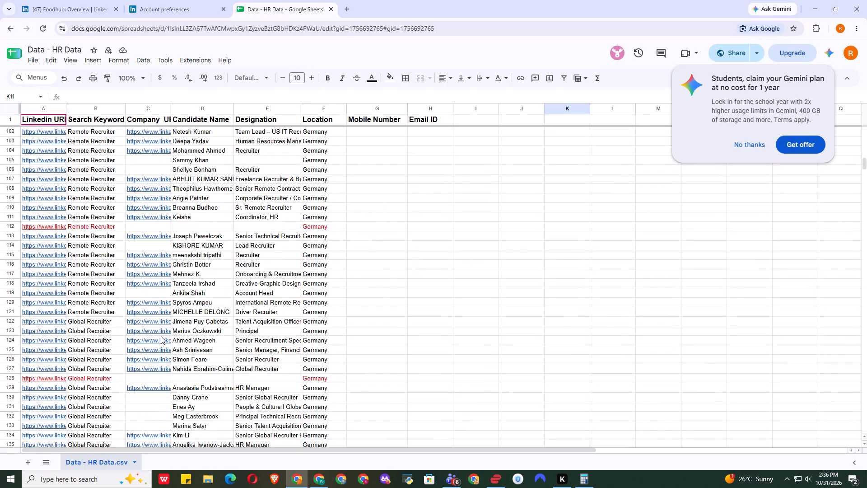
{"action": "scroll", "coordinate": [264, 319], "scroll_direction": "down", "scroll_amount": 20}
{"action": "scroll", "coordinate": [264, 319], "scroll_direction": "down", "scroll_amount": 12}
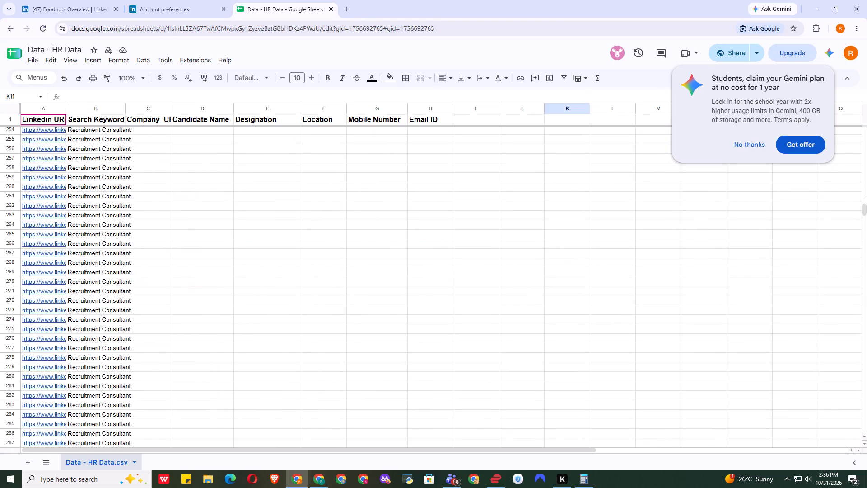
{"action": "left_click", "coordinate": [750, 143]}
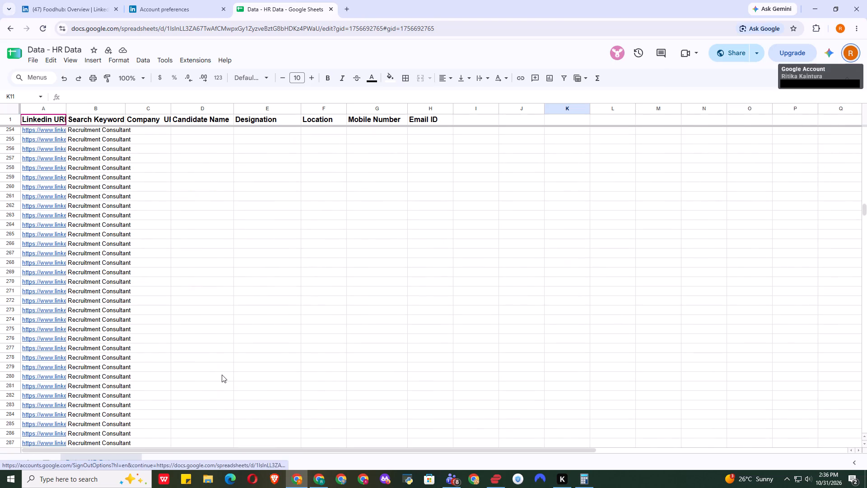
{"action": "scroll", "coordinate": [222, 375], "scroll_direction": "down", "scroll_amount": 14}
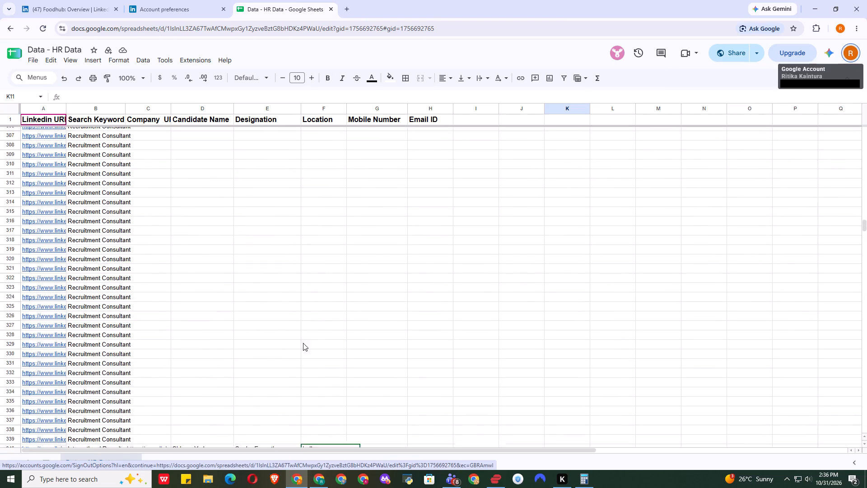
{"action": "scroll", "coordinate": [303, 343], "scroll_direction": "down", "scroll_amount": 4}
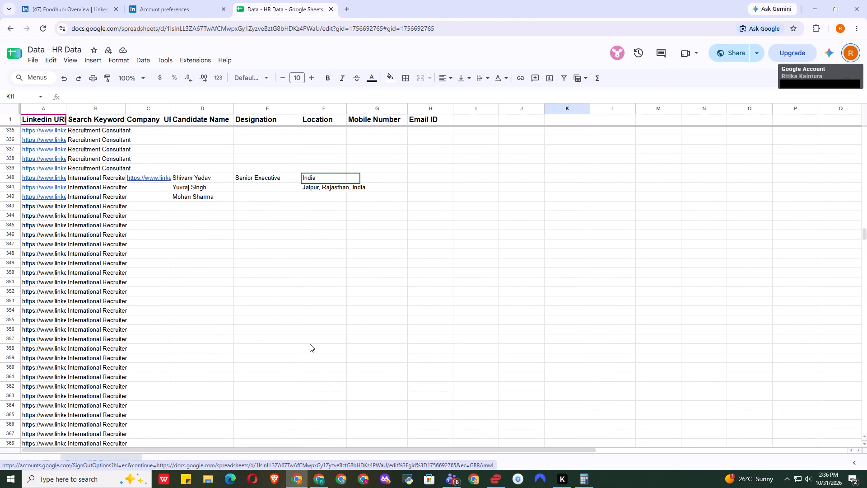
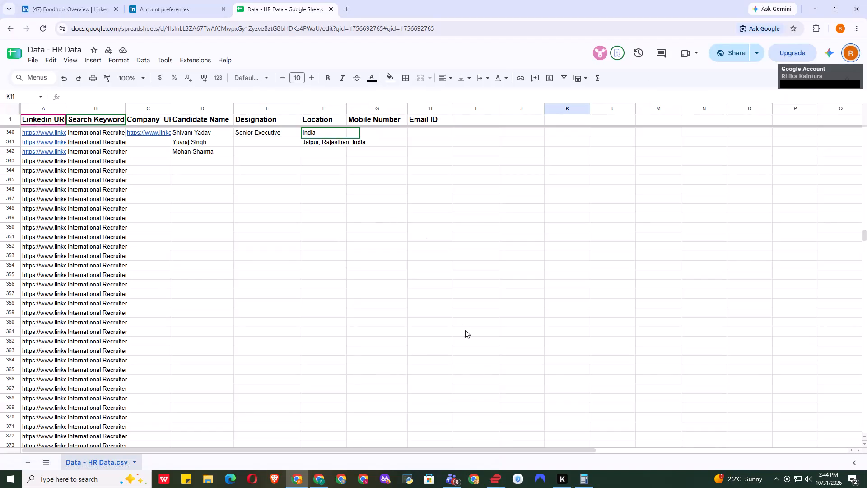
Look back up through the candidate rows, from the International Recruiter entries to the filled-in Global Recruiter rows for Germany.
{"action": "scroll", "coordinate": [310, 238], "scroll_direction": "up", "scroll_amount": 3}
{"action": "scroll", "coordinate": [232, 252], "scroll_direction": "up", "scroll_amount": 2}
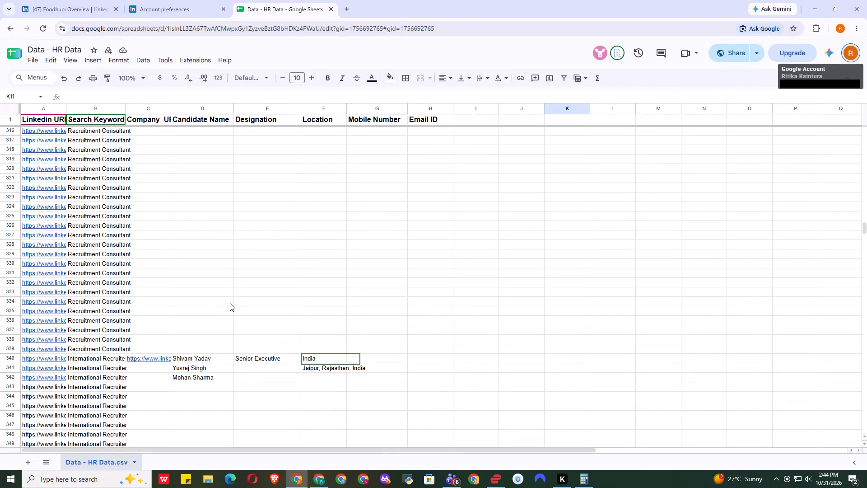
{"action": "scroll", "coordinate": [242, 294], "scroll_direction": "up", "scroll_amount": 2}
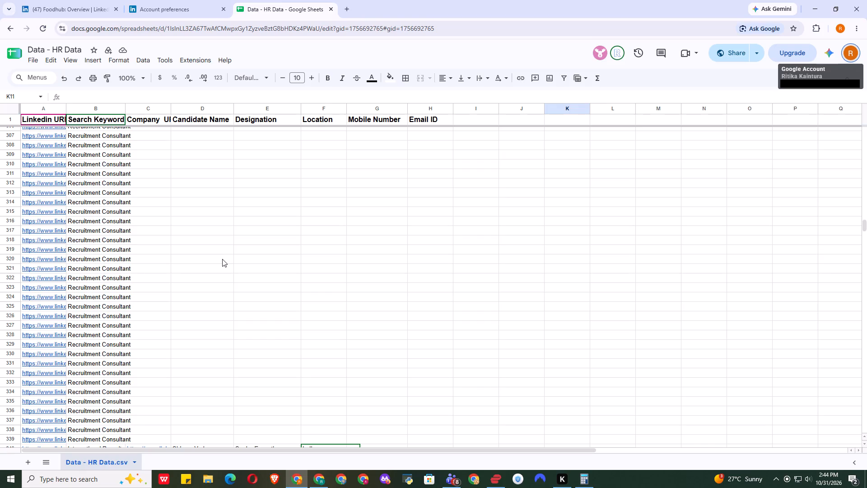
{"action": "scroll", "coordinate": [179, 143], "scroll_direction": "up", "scroll_amount": 5}
{"action": "left_click", "coordinate": [179, 197]}
{"action": "scroll", "coordinate": [198, 227], "scroll_direction": "up", "scroll_amount": 4}
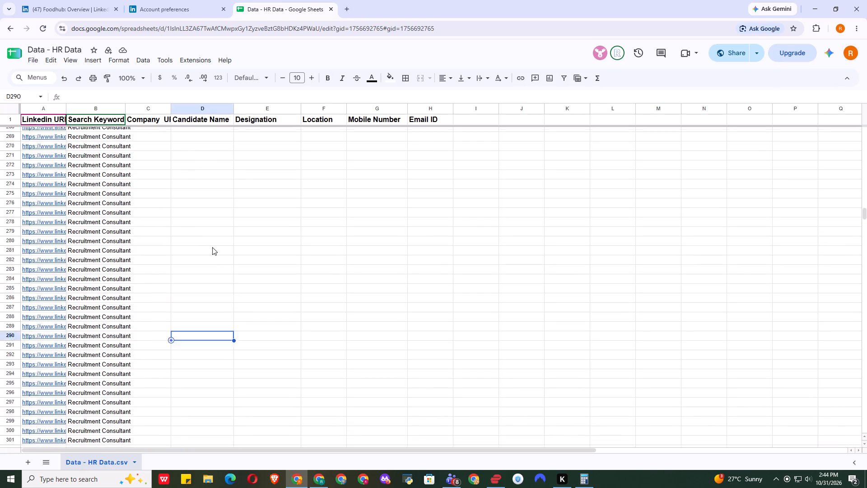
{"action": "left_click", "coordinate": [208, 234]}
{"action": "key", "text": "ctrl+Up"}
{"action": "key", "text": "ctrl+Up"}
{"action": "key", "text": "ctrl+Up"}
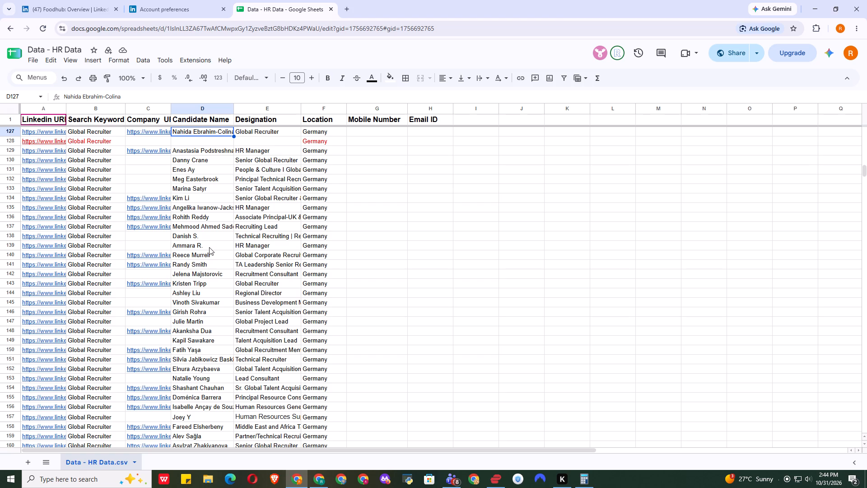
{"action": "scroll", "coordinate": [209, 247], "scroll_direction": "down", "scroll_amount": 2}
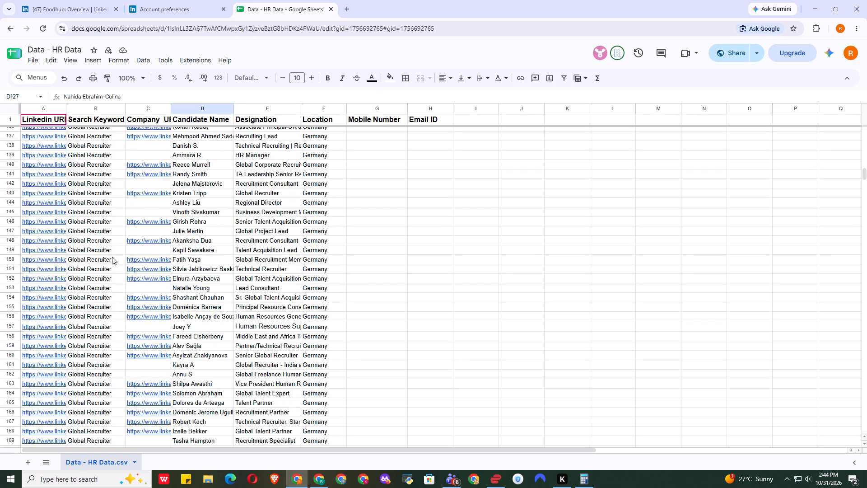
Copy the LinkedIn URL from the last Remote Recruiter entry, in row 483.
{"action": "left_click", "coordinate": [89, 277]}
{"action": "key", "text": "ctrl+Down"}
{"action": "scroll", "coordinate": [89, 294], "scroll_direction": "down", "scroll_amount": 5}
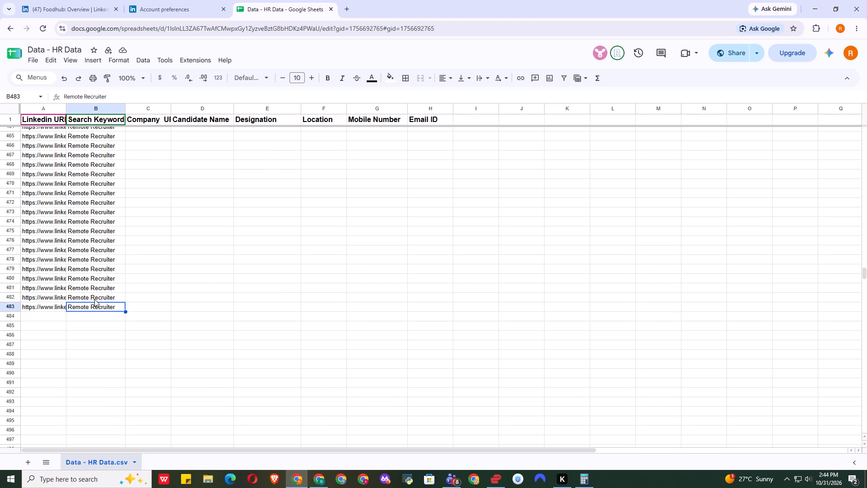
{"action": "scroll", "coordinate": [94, 299], "scroll_direction": "down", "scroll_amount": 1}
{"action": "scroll", "coordinate": [93, 300], "scroll_direction": "up", "scroll_amount": 2}
{"action": "left_click", "coordinate": [44, 263]}
{"action": "key", "text": "ctrl+c"}
{"action": "key", "text": "ctrl+c"}
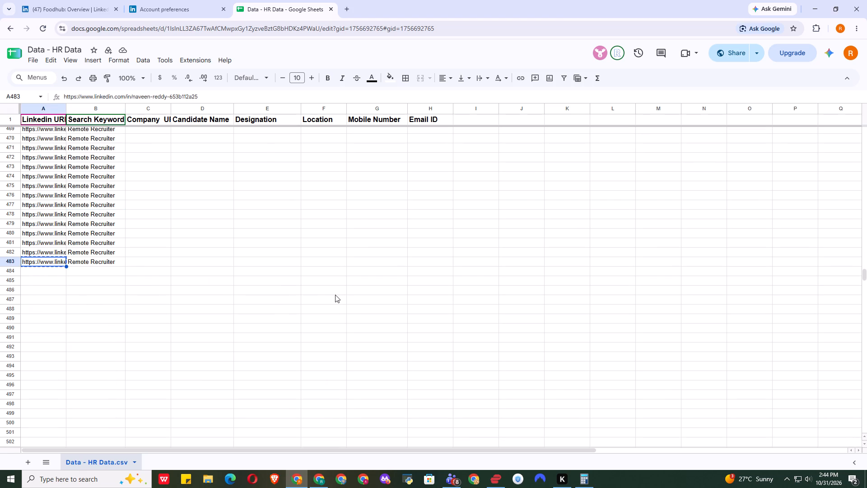
{"action": "left_click", "coordinate": [306, 293]}
Close the LinkedIn account preferences page and the Foodhub company page, keeping the HR Data sheet open.
{"action": "left_click", "coordinate": [166, 11]}
{"action": "left_click", "coordinate": [224, 8]}
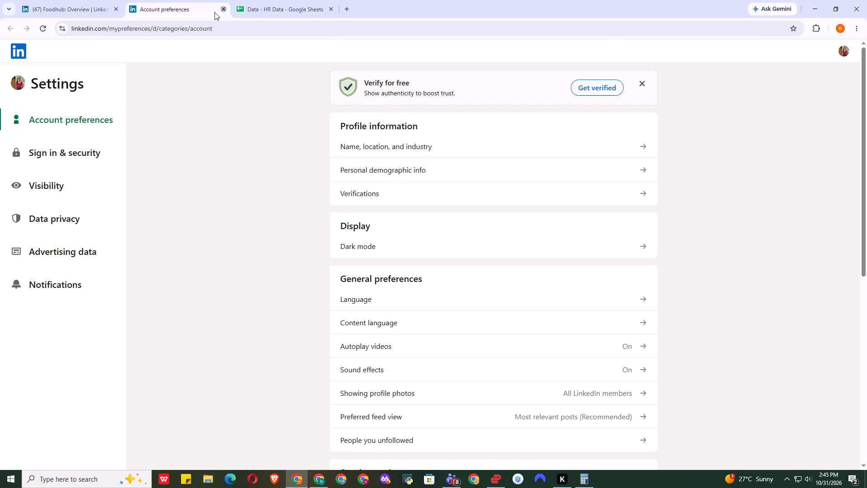
{"action": "left_click", "coordinate": [117, 8]}
Open the copied profile link in a new browser tab, and go on to the LinkedIn feed.
{"action": "left_click", "coordinate": [134, 5]}
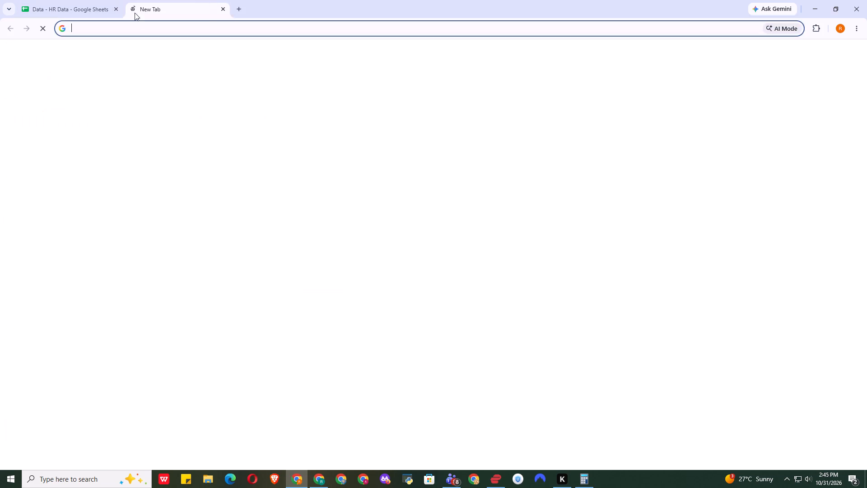
{"action": "key", "text": "ctrl+v"}
{"action": "key", "text": "Return"}
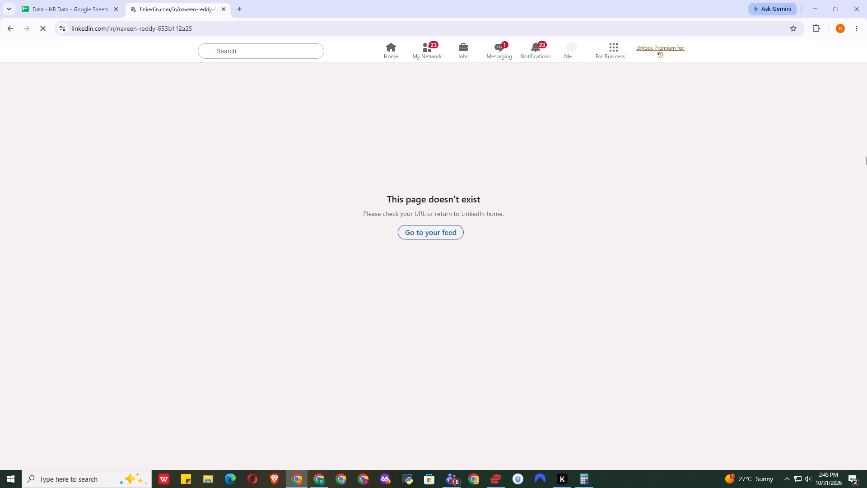
{"action": "left_click", "coordinate": [434, 233]}
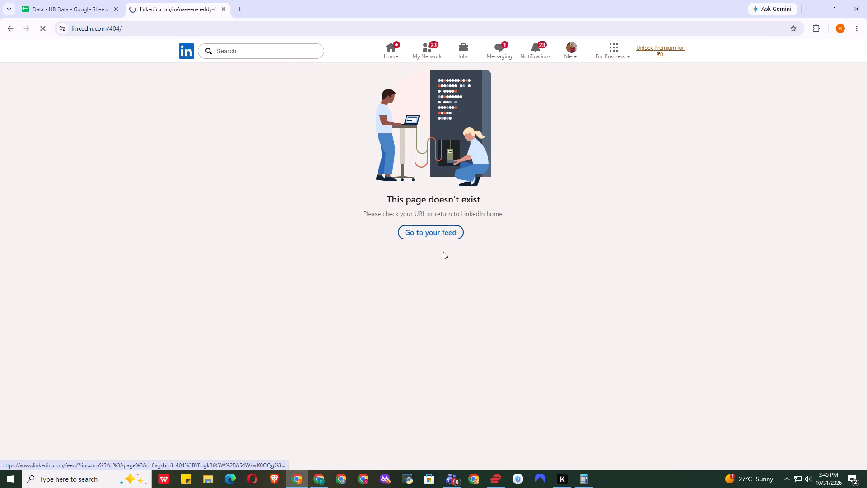
{"action": "scroll", "coordinate": [451, 361], "scroll_direction": "up", "scroll_amount": 2}
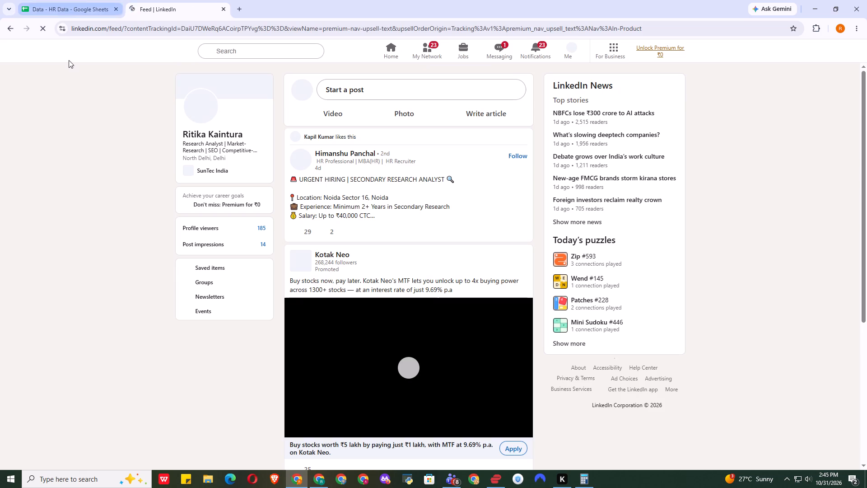
Copy the Remote Recruiter profile URL in row 482 of the HR Data sheet and open it in place of the LinkedIn feed.
{"action": "left_click", "coordinate": [102, 0]}
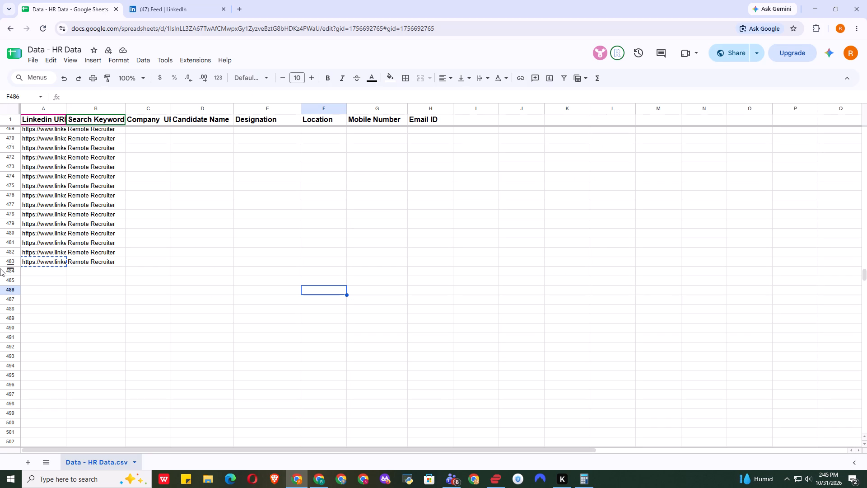
{"action": "left_click", "coordinate": [155, 294]}
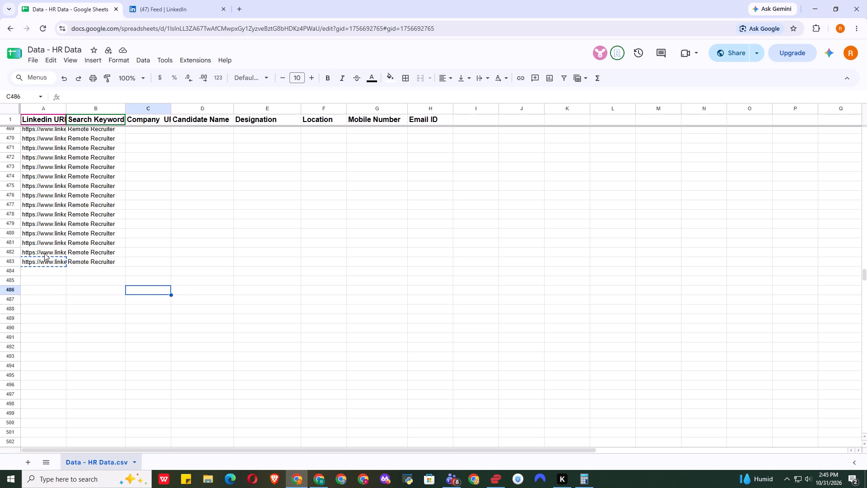
{"action": "left_click", "coordinate": [44, 253]}
{"action": "key", "text": "ctrl+c"}
{"action": "left_click", "coordinate": [164, 0], "text": "ctrl"}
{"action": "left_click_drag", "start_coordinate": [151, 36], "coordinate": [0, 56]}
{"action": "key", "text": "ctrl+v"}
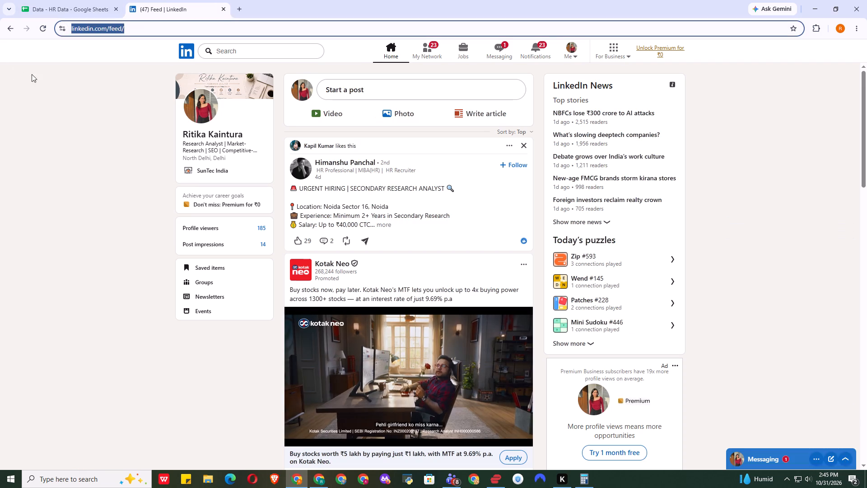
{"action": "key", "text": "Return"}
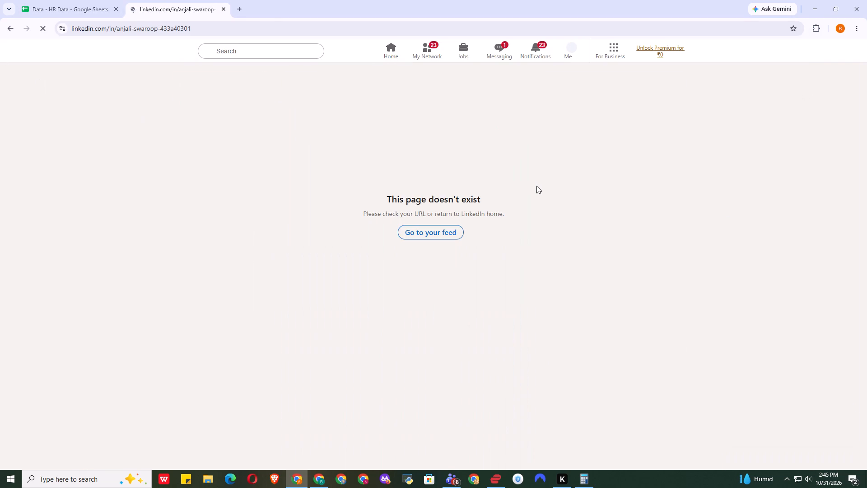
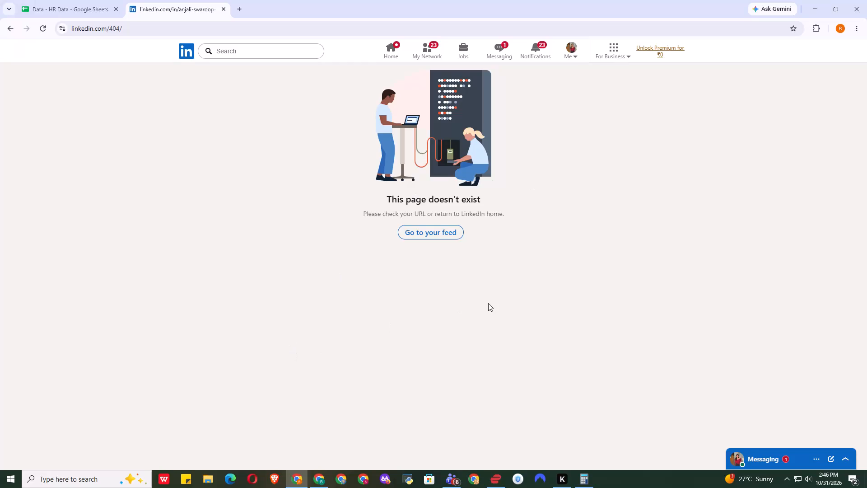
Check the VPN connection status in ExpressVPN and return to the LinkedIn page.
{"action": "scroll", "coordinate": [488, 303], "scroll_direction": "up", "scroll_amount": 1}
{"action": "left_click", "coordinate": [496, 478]}
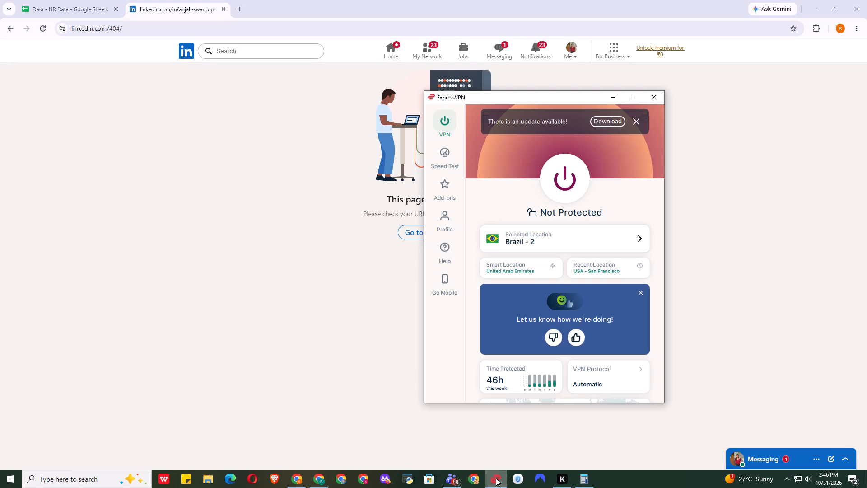
{"action": "left_click", "coordinate": [308, 328]}
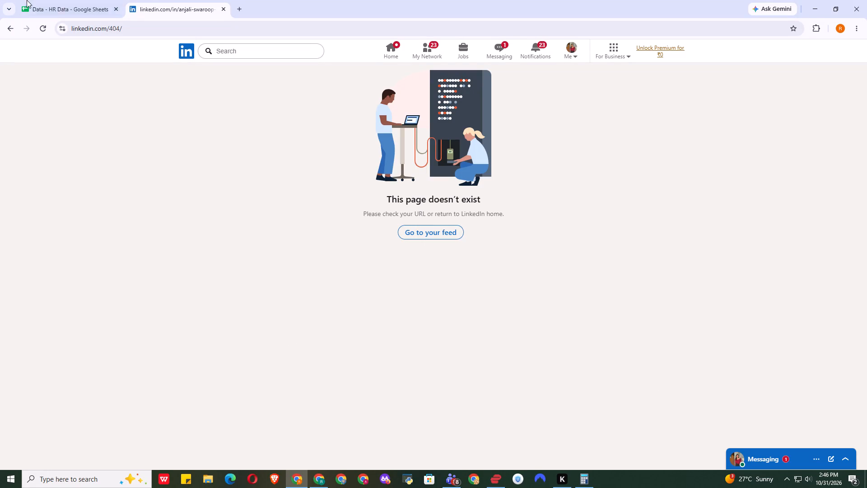
Open the copied Remote Recruiter profile link from row 482 again in the LinkedIn tab.
{"action": "left_click_drag", "start_coordinate": [140, 31], "coordinate": [0, 122]}
{"action": "key", "text": "ctrl+v"}
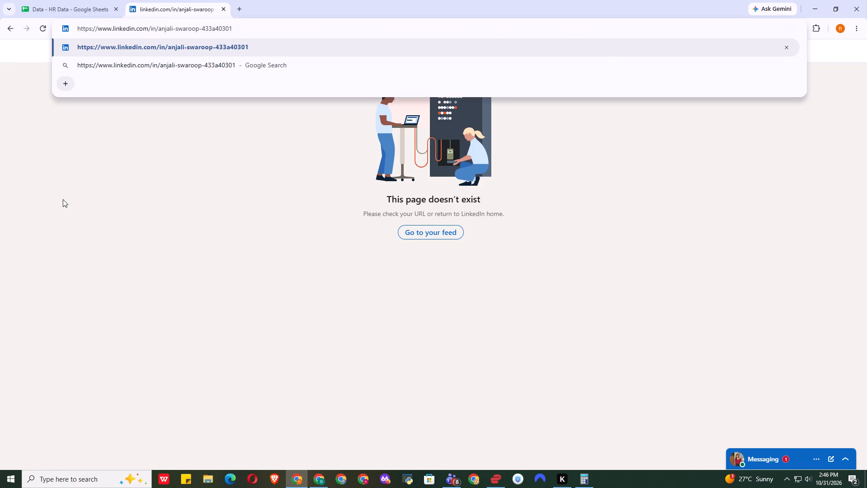
{"action": "key", "text": "Return"}
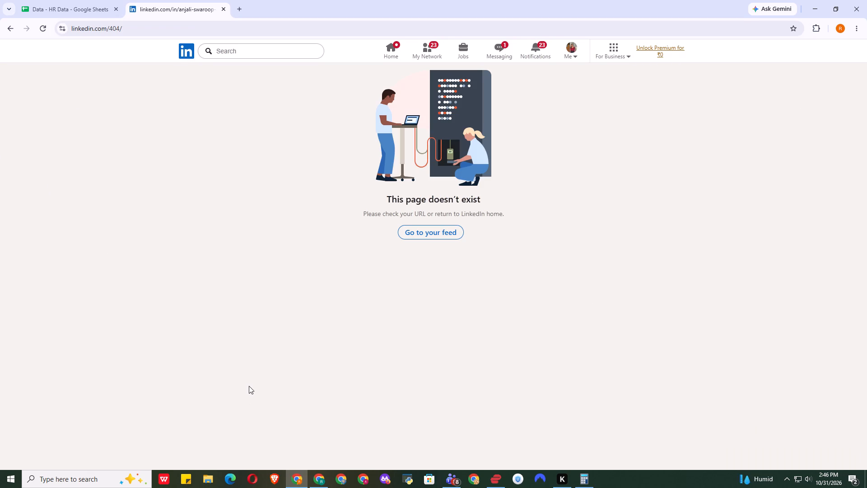
Copy the Remote Recruiter profile URL in row 481 of the HR Data sheet and open it in the LinkedIn tab.
{"action": "left_click", "coordinate": [28, 0]}
{"action": "left_click", "coordinate": [49, 239]}
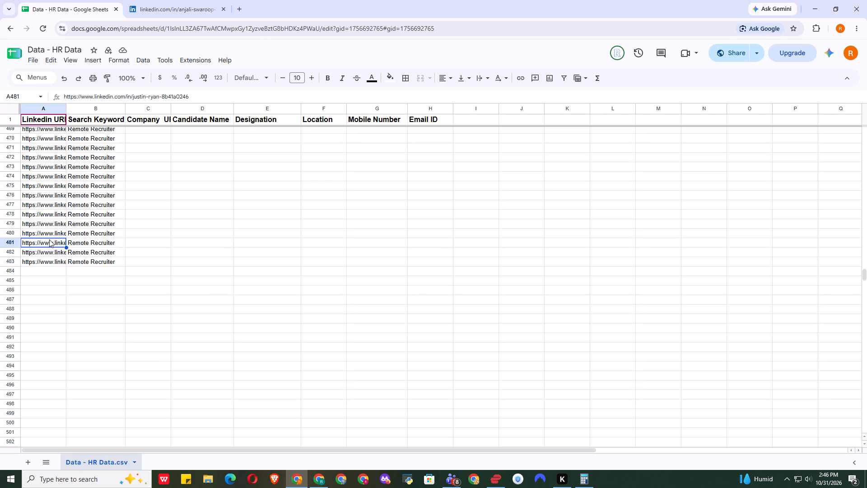
{"action": "key", "text": "ctrl+c"}
{"action": "left_click", "coordinate": [215, 0]}
{"action": "left_click_drag", "start_coordinate": [143, 33], "coordinate": [0, 88]}
{"action": "key", "text": "ctrl+v"}
{"action": "key", "text": "Return"}
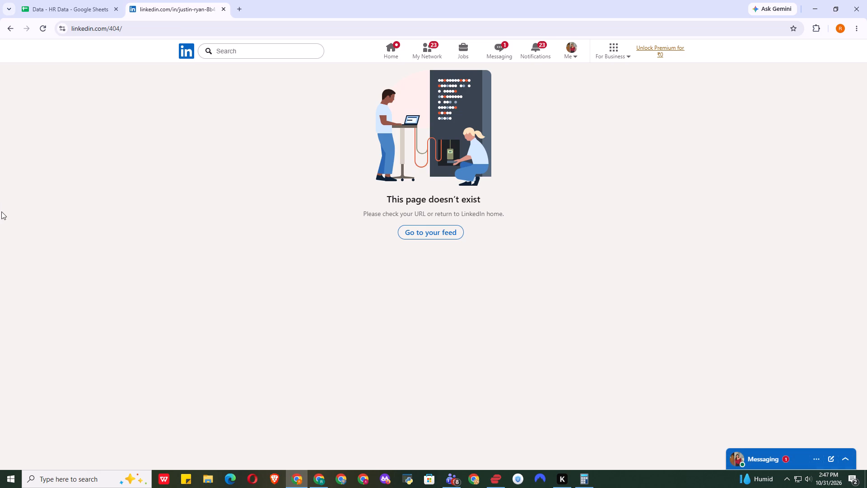
Go up to the last filled-in candidate rows, copy the International Recruiter profile URL in row 346, and open it in the LinkedIn tab.
{"action": "left_click", "coordinate": [35, 0]}
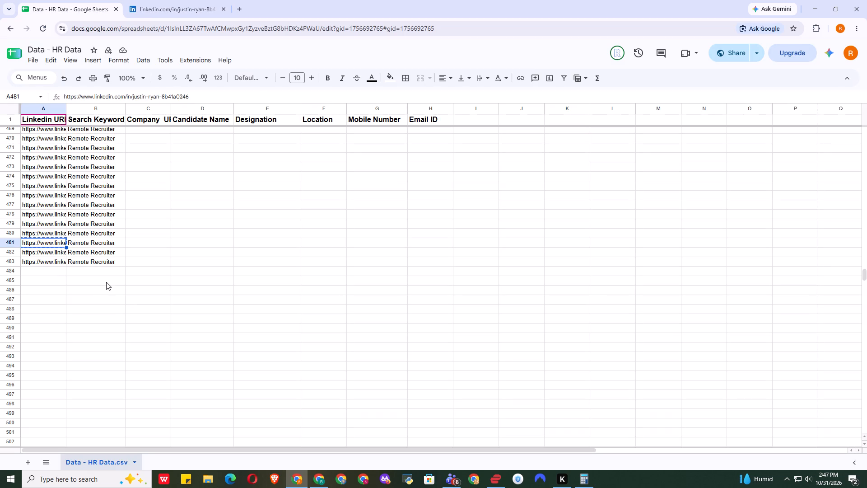
{"action": "scroll", "coordinate": [106, 294], "scroll_direction": "up", "scroll_amount": 2}
{"action": "left_click", "coordinate": [172, 219]}
{"action": "scroll", "coordinate": [172, 237], "scroll_direction": "up", "scroll_amount": 2}
{"action": "left_click", "coordinate": [172, 243]}
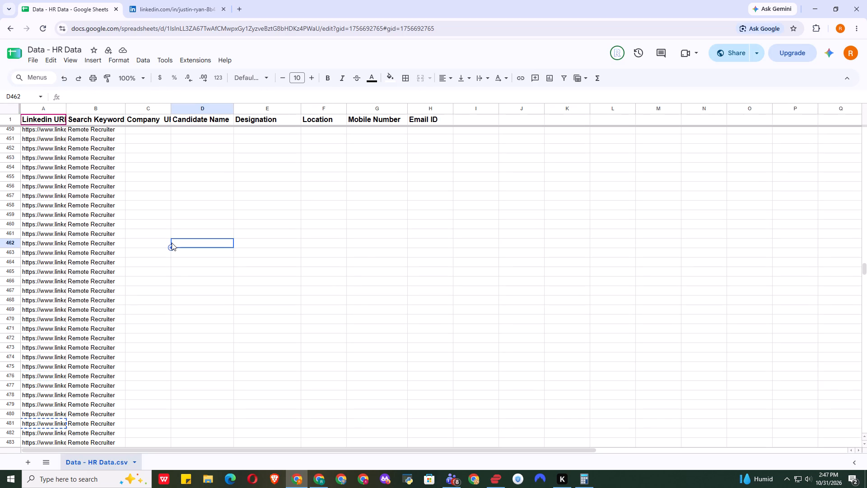
{"action": "scroll", "coordinate": [164, 241], "scroll_direction": "up", "scroll_amount": 2}
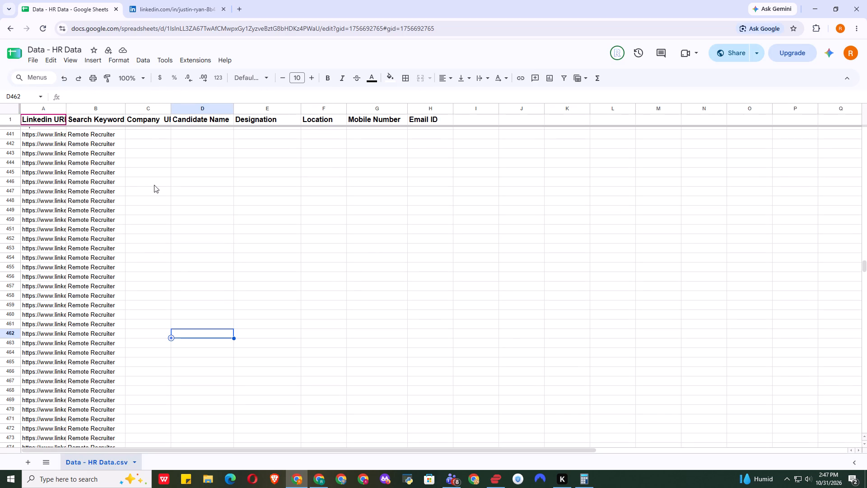
{"action": "left_click", "coordinate": [154, 185]}
{"action": "key", "text": "ctrl+Up"}
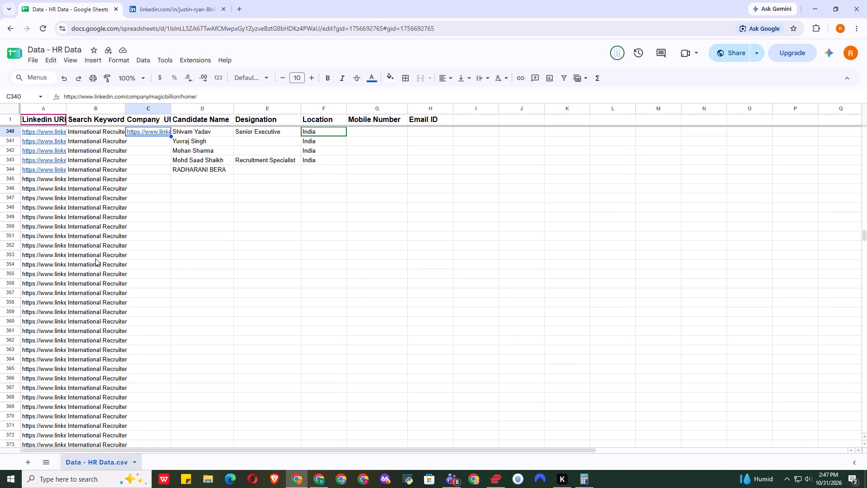
{"action": "left_click", "coordinate": [53, 185]}
{"action": "key", "text": "ctrl+c"}
{"action": "left_click", "coordinate": [193, 4]}
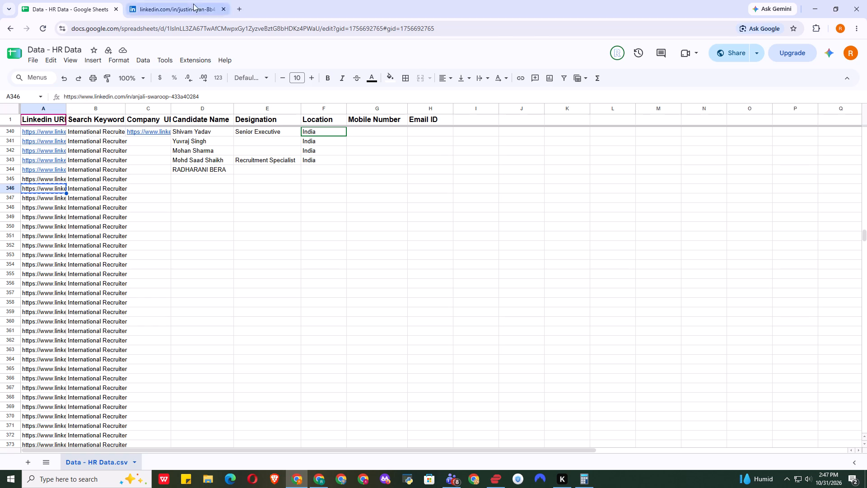
{"action": "left_click_drag", "start_coordinate": [159, 31], "coordinate": [0, 93]}
{"action": "key", "text": "ctrl+v"}
{"action": "key", "text": "Return"}
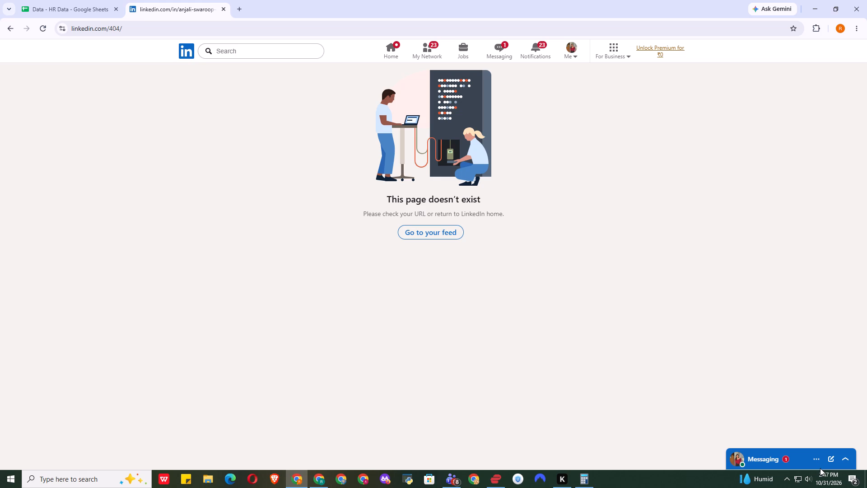
Return to the HR Data sheet and look over the International Recruiter rows around row 346.
{"action": "left_click", "coordinate": [29, 1]}
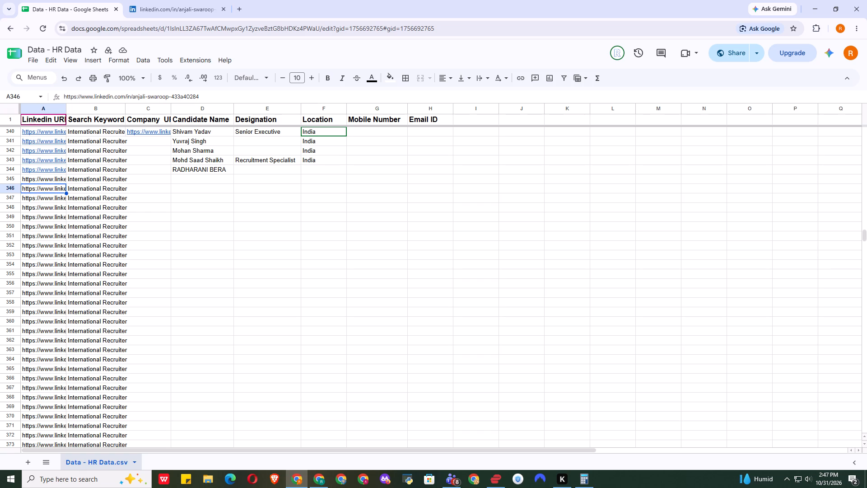
{"action": "scroll", "coordinate": [189, 170], "scroll_direction": "up", "scroll_amount": 3}
{"action": "scroll", "coordinate": [92, 274], "scroll_direction": "down", "scroll_amount": 3}
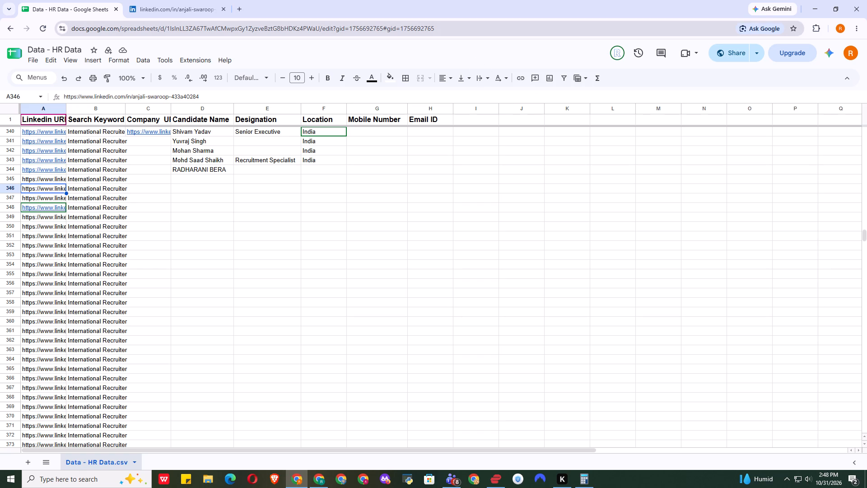
{"action": "left_click", "coordinate": [161, 257]}
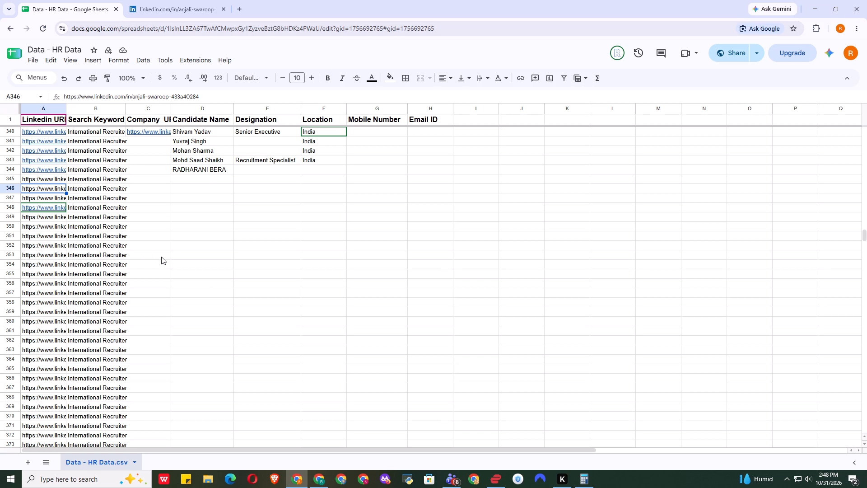
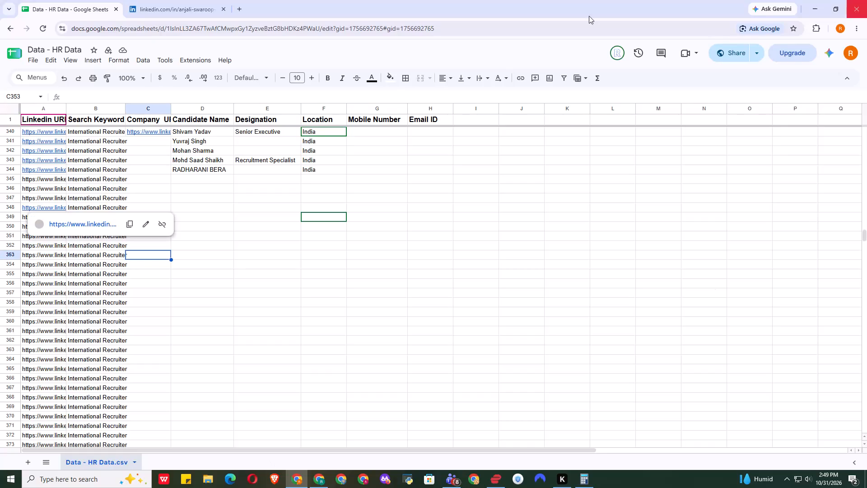
Turn the plain-text LinkedIn profile URLs of the International Recruiter rows 346 and 347 into clickable links.
{"action": "left_click", "coordinate": [193, 187]}
{"action": "triple_click", "coordinate": [45, 182]}
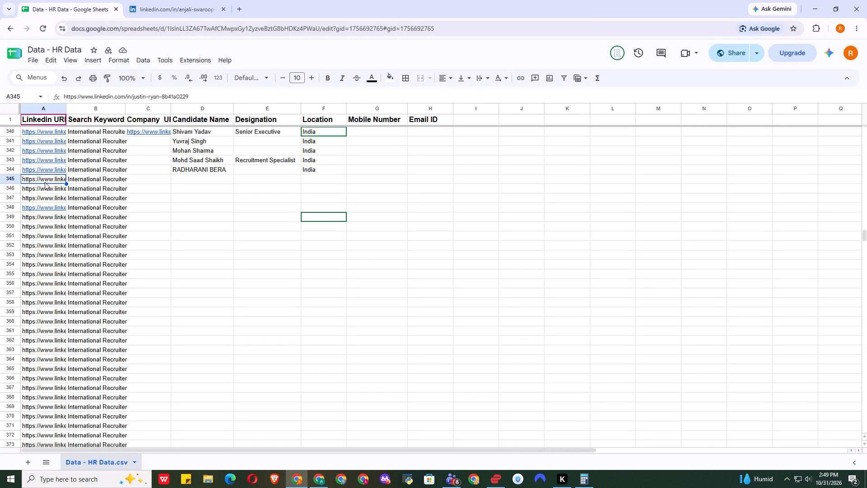
{"action": "key", "text": "Return"}
{"action": "left_click", "coordinate": [151, 243]}
{"action": "double_click", "coordinate": [56, 185]}
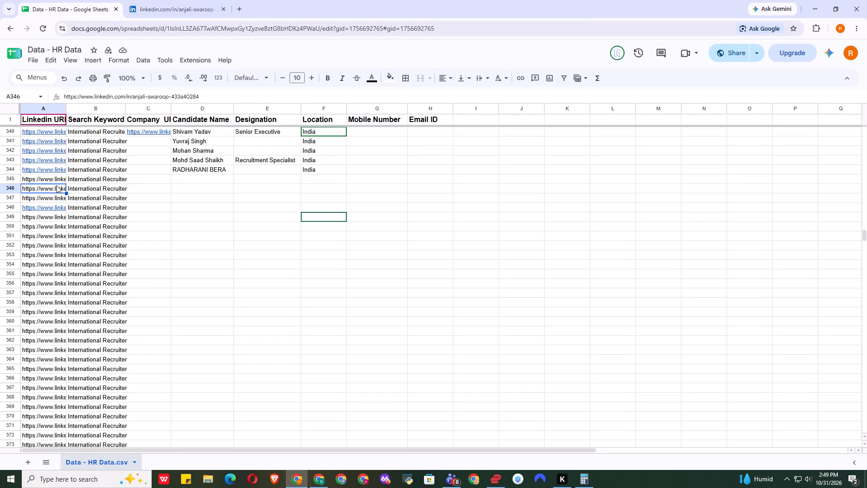
{"action": "key", "text": "Return"}
{"action": "key", "text": "Return"}
Copy the International Recruiter profile URL in row 346 and open it in the LinkedIn tab.
{"action": "left_click", "coordinate": [57, 188]}
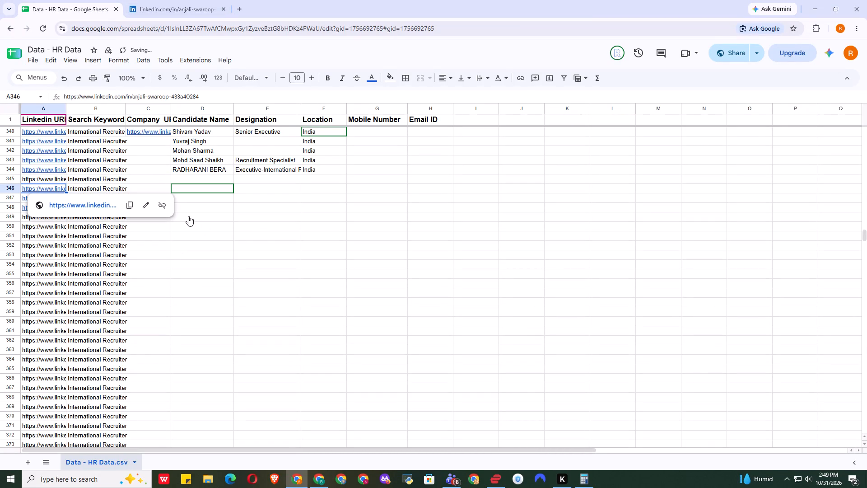
{"action": "key", "text": "ctrl+c"}
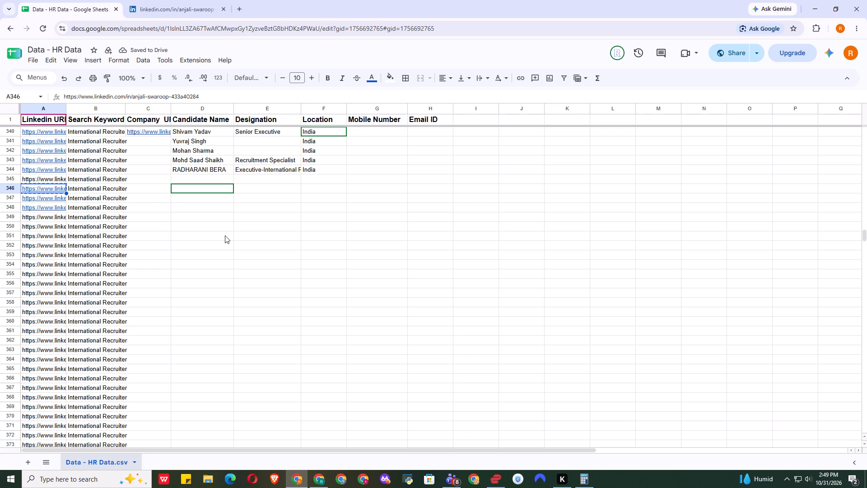
{"action": "left_click", "coordinate": [167, 0]}
{"action": "left_click_drag", "start_coordinate": [229, 28], "coordinate": [0, 101]}
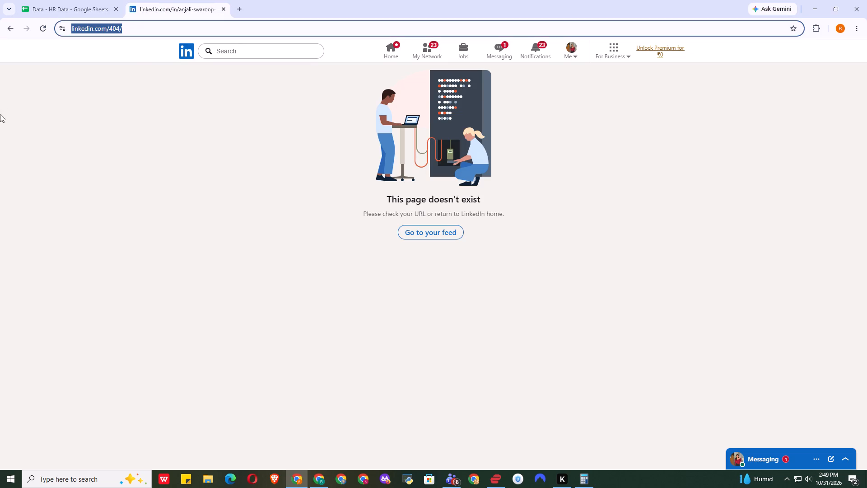
{"action": "key", "text": "ctrl+v"}
{"action": "key", "text": "Return"}
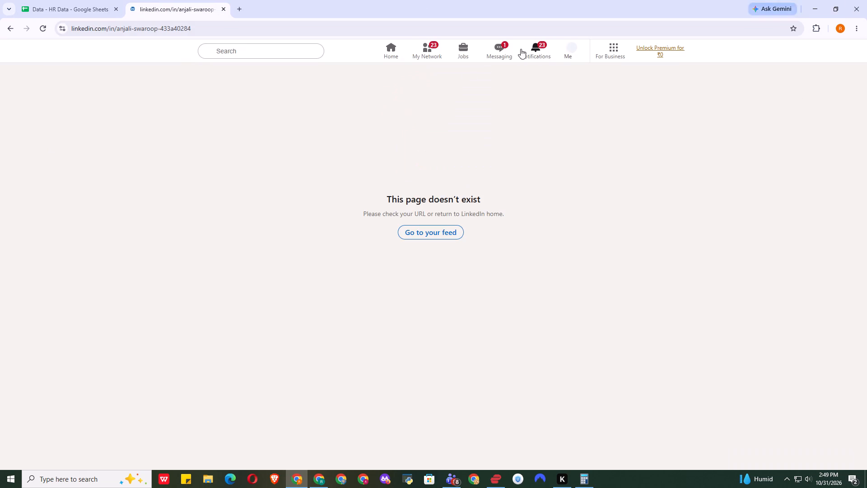
Go to the LinkedIn feed and open the copied row 346 profile link again.
{"action": "left_click", "coordinate": [447, 228]}
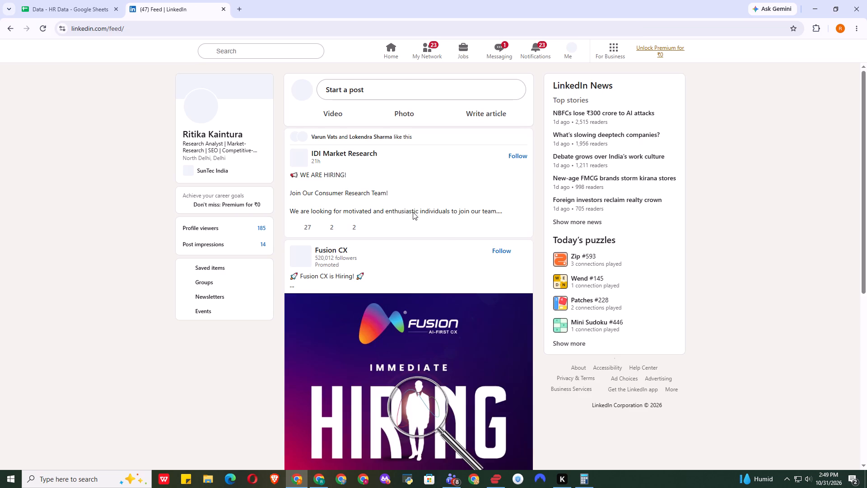
{"action": "left_click_drag", "start_coordinate": [139, 32], "coordinate": [1, 63]}
{"action": "key", "text": "ctrl+v"}
{"action": "key", "text": "Return"}
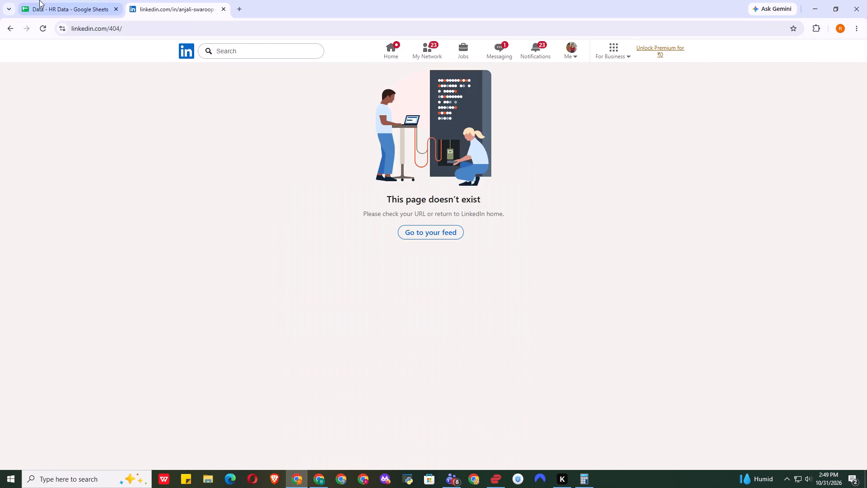
Copy the International Recruiter profile URL in row 347 of the HR Data sheet and open it in the LinkedIn tab.
{"action": "left_click", "coordinate": [43, 0]}
{"action": "left_click", "coordinate": [46, 195]}
{"action": "key", "text": "ctrl+c"}
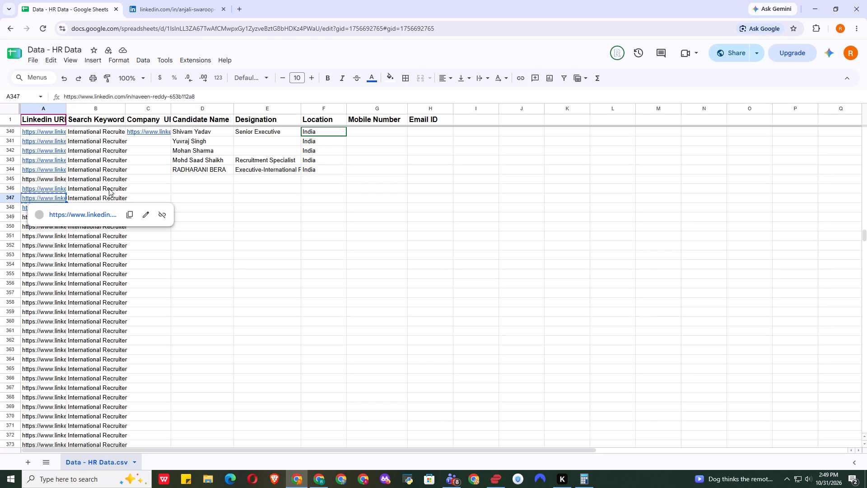
{"action": "left_click", "coordinate": [169, 5]}
{"action": "left_click_drag", "start_coordinate": [205, 31], "coordinate": [0, 79], "text": "ctrl"}
{"action": "key", "text": "ctrl+v"}
{"action": "key", "text": "Return"}
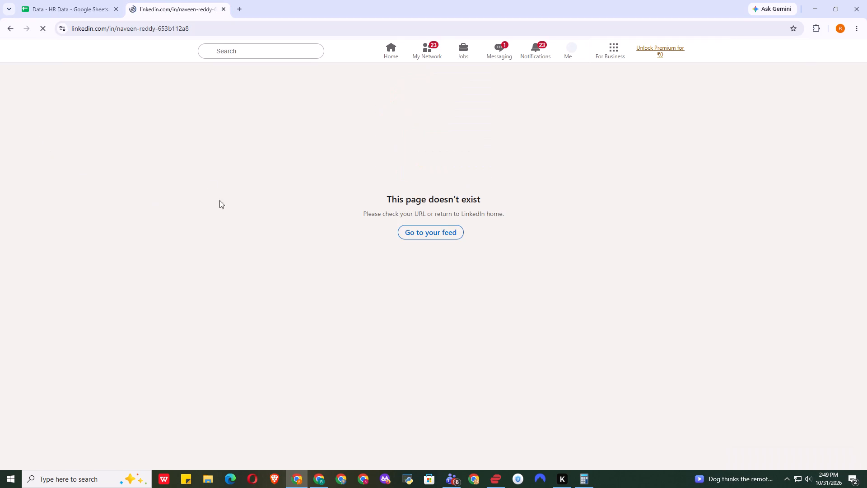
Copy the International Recruiter profile URL in row 348 of the HR Data sheet and open it in the LinkedIn tab.
{"action": "left_click", "coordinate": [49, 0]}
{"action": "left_click", "coordinate": [46, 205]}
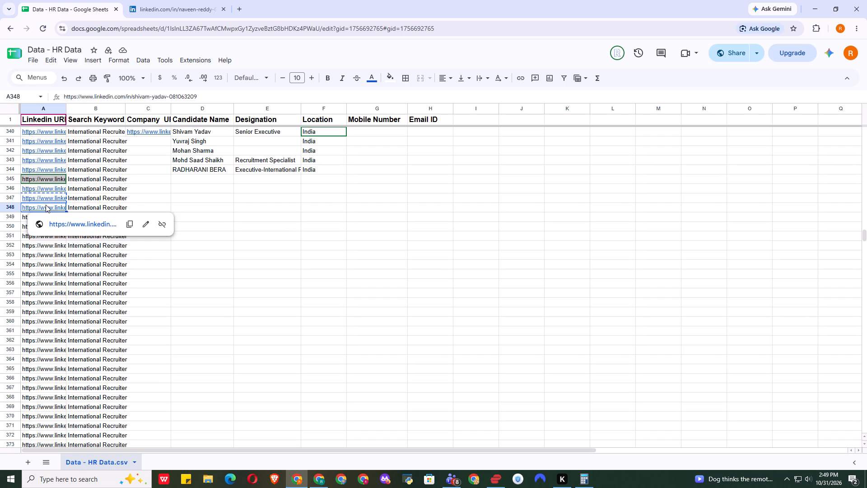
{"action": "key", "text": "ctrl+c"}
{"action": "left_click", "coordinate": [177, 11]}
{"action": "left_click_drag", "start_coordinate": [215, 34], "coordinate": [0, 131]}
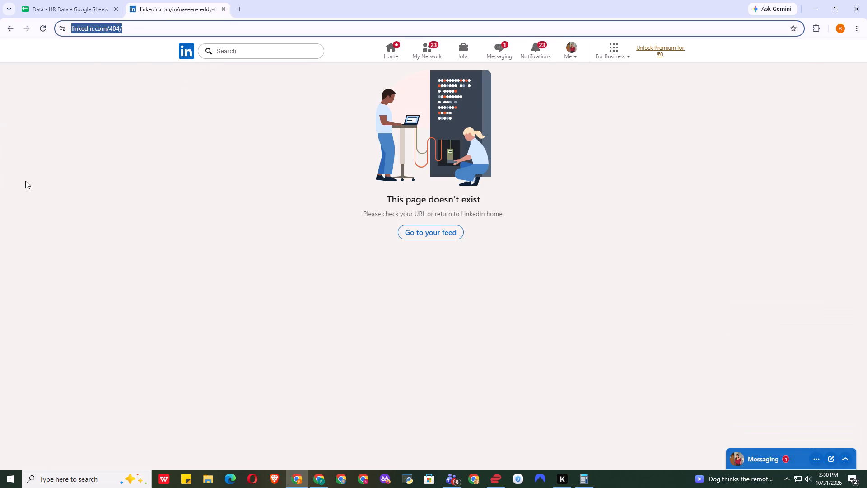
{"action": "key", "text": "ctrl+v"}
{"action": "key", "text": "Return"}
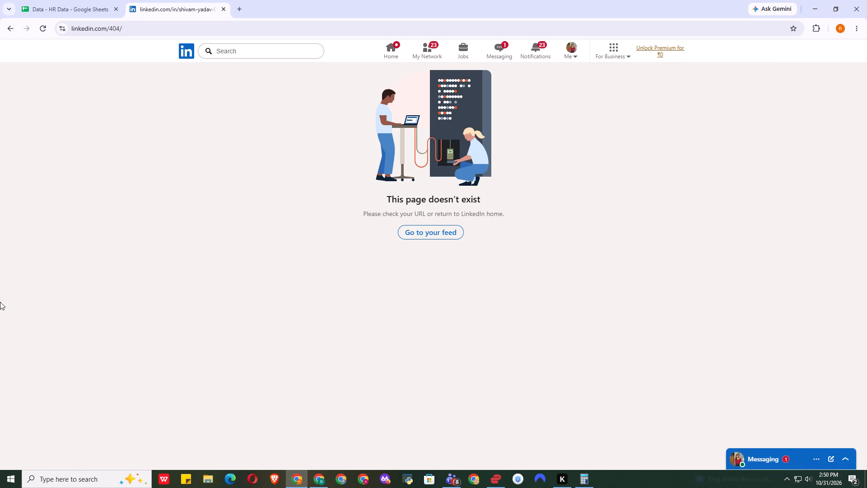
Copy the Global Talent Acquisition profile URL in row 233 of the HR Data sheet and open it in the LinkedIn tab.
{"action": "left_click", "coordinate": [63, 0]}
{"action": "scroll", "coordinate": [293, 286], "scroll_direction": "up", "scroll_amount": 6}
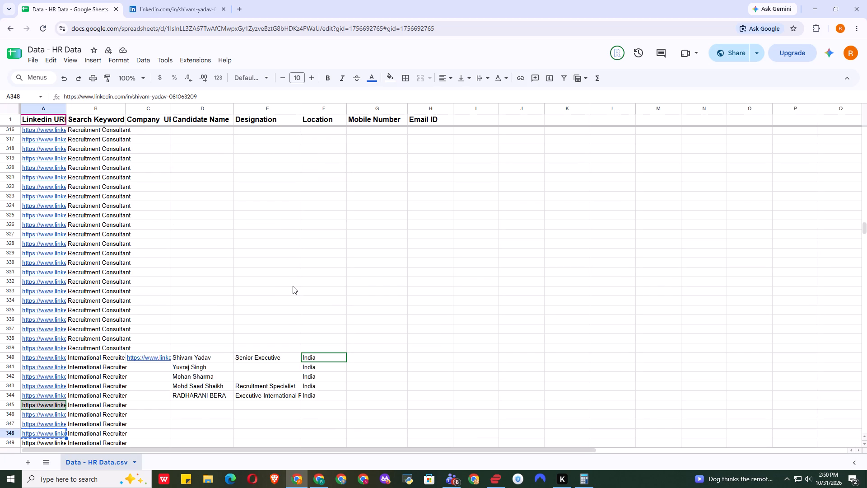
{"action": "scroll", "coordinate": [293, 286], "scroll_direction": "up", "scroll_amount": 3}
{"action": "scroll", "coordinate": [293, 286], "scroll_direction": "up", "scroll_amount": 20}
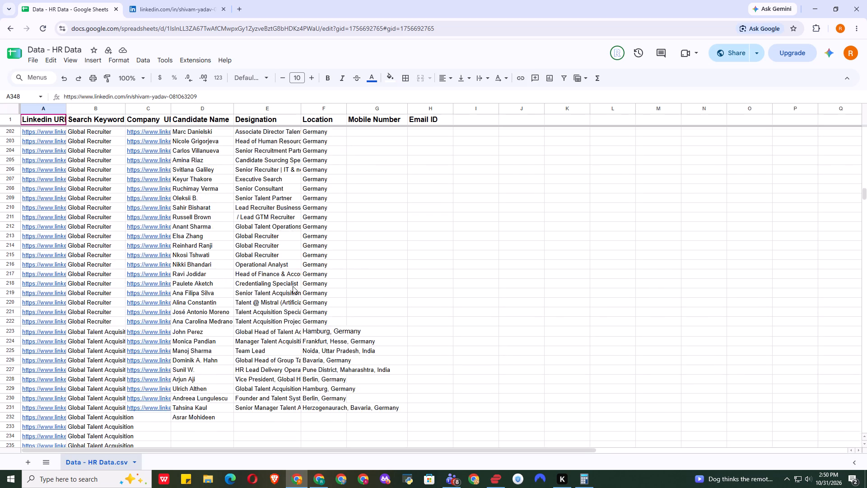
{"action": "scroll", "coordinate": [293, 286], "scroll_direction": "down", "scroll_amount": 3}
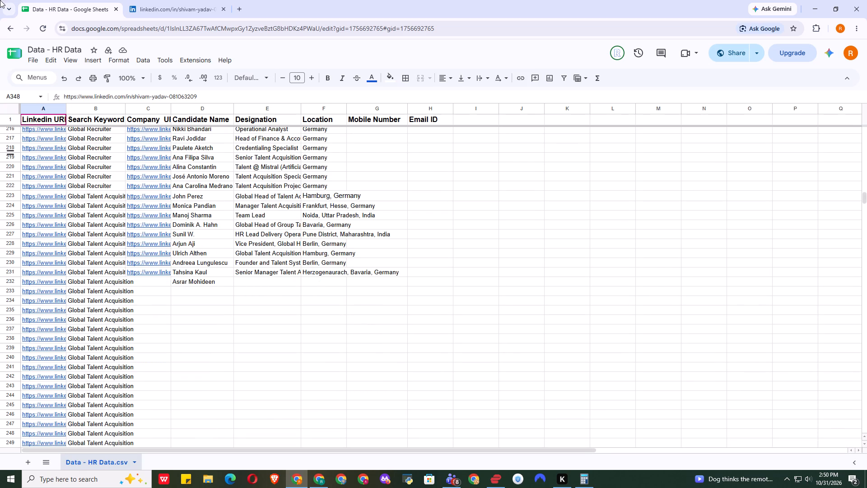
{"action": "left_click", "coordinate": [52, 291]}
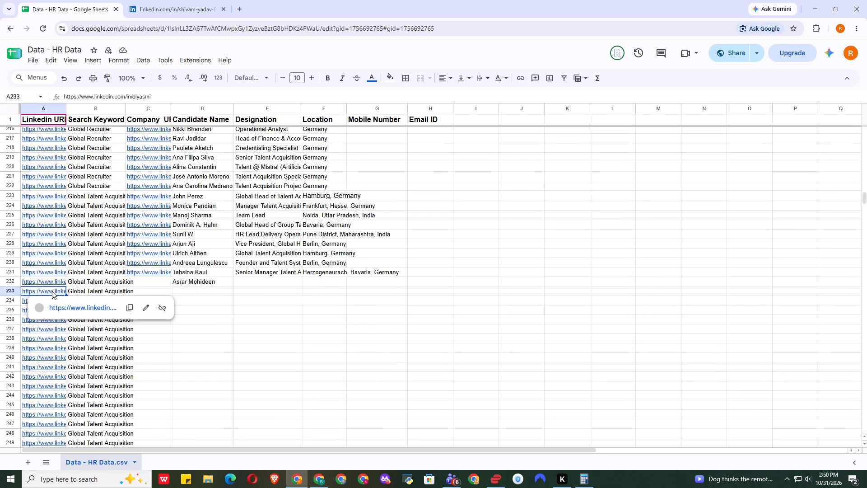
{"action": "key", "text": "ctrl+c"}
{"action": "left_click", "coordinate": [162, 0]}
{"action": "left_click_drag", "start_coordinate": [157, 28], "coordinate": [0, 68]}
{"action": "key", "text": "ctrl+v"}
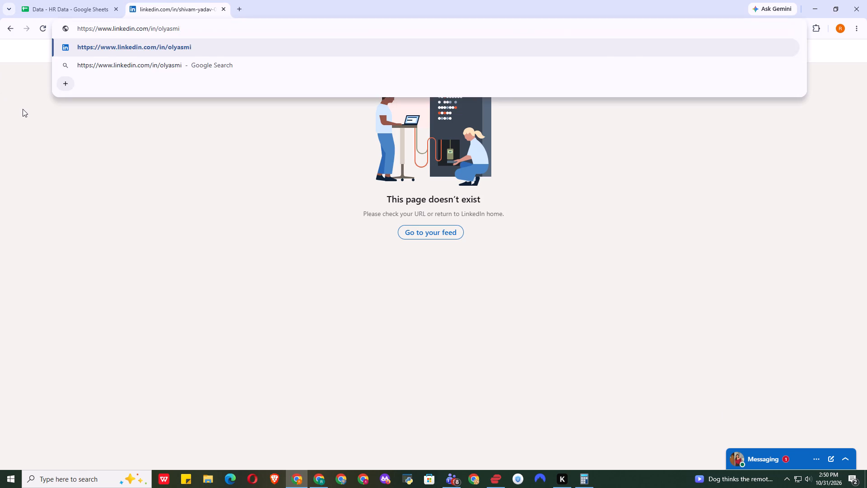
{"action": "key", "text": "Return"}
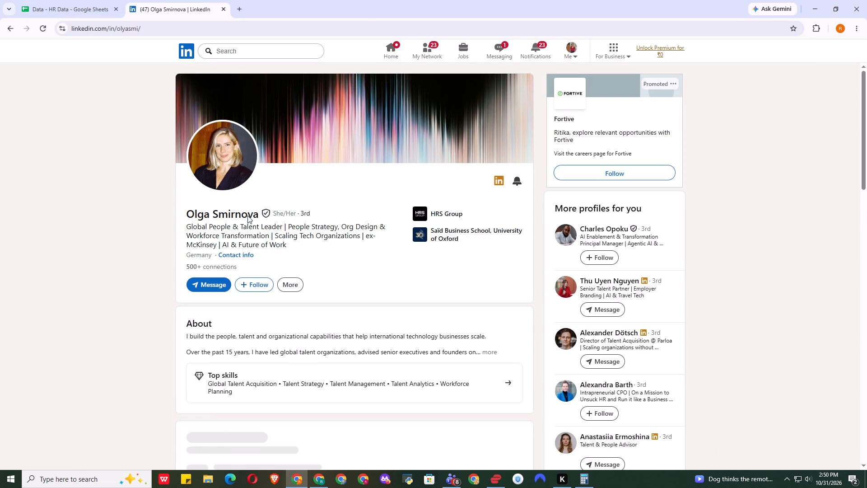
Copy the candidate's name from the LinkedIn profile into the Candidate Name cell of row 233 in the HR Data sheet.
{"action": "left_click_drag", "start_coordinate": [258, 212], "coordinate": [211, 213]}
{"action": "left_click_drag", "start_coordinate": [186, 211], "coordinate": [207, 219]}
{"action": "triple_click", "coordinate": [189, 213]}
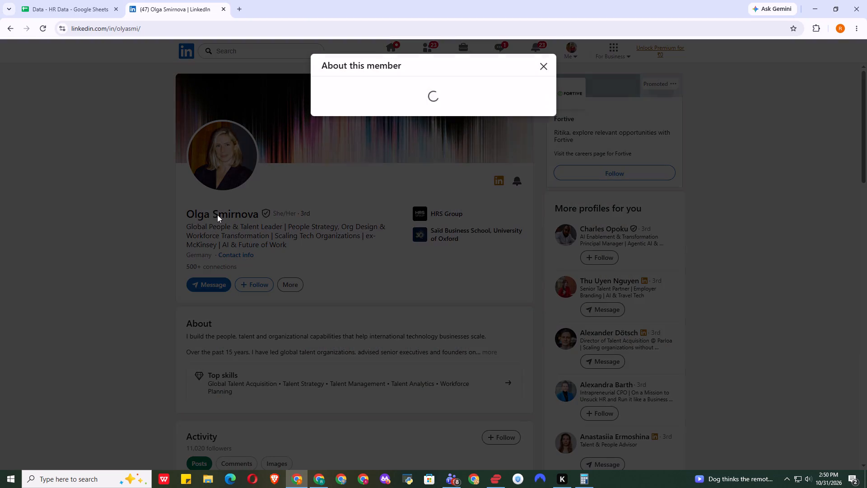
{"action": "left_click", "coordinate": [542, 63]}
{"action": "left_click", "coordinate": [298, 212]}
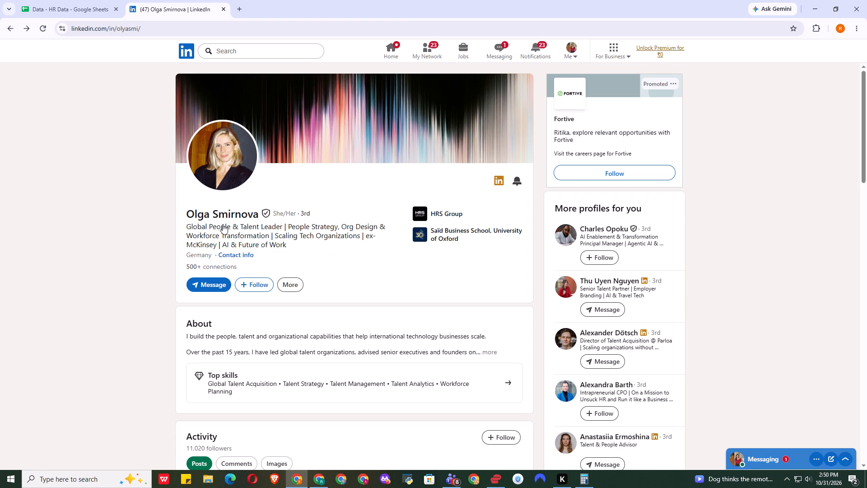
{"action": "left_click_drag", "start_coordinate": [182, 209], "coordinate": [221, 223]}
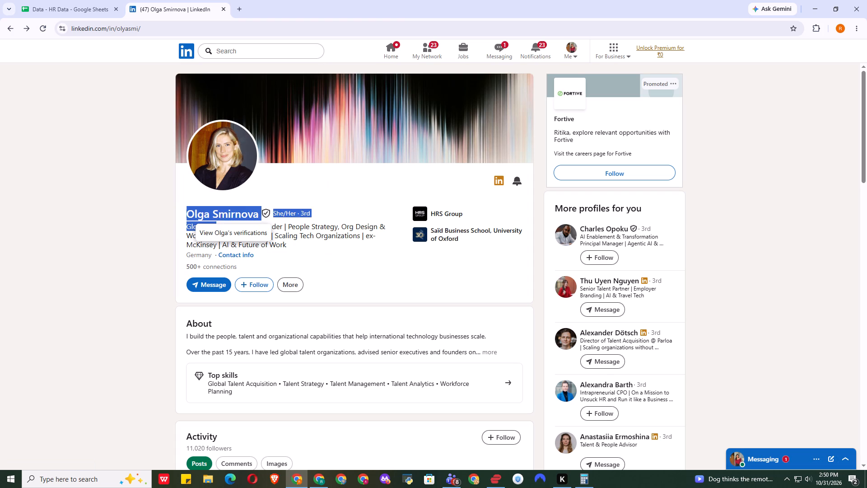
{"action": "left_click_drag", "start_coordinate": [221, 223], "coordinate": [257, 218]}
{"action": "key", "text": "ctrl+c"}
{"action": "left_click", "coordinate": [61, 0]}
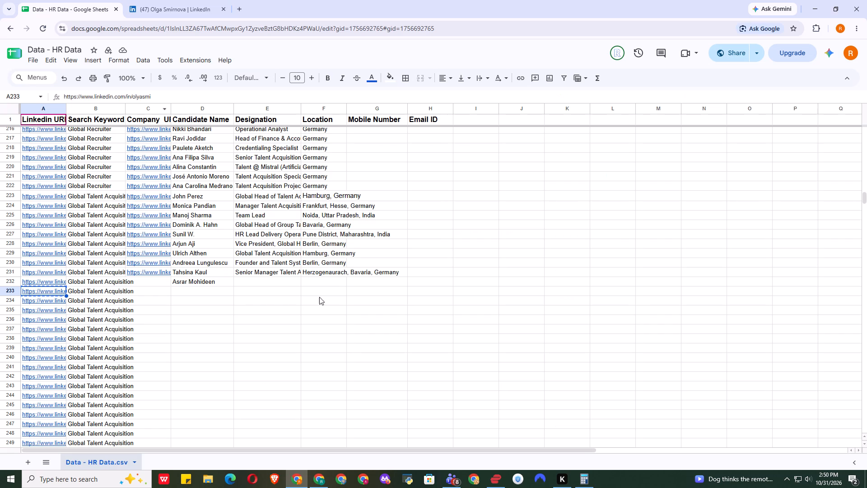
{"action": "left_click", "coordinate": [205, 291]}
{"action": "key", "text": "ctrl+v"}
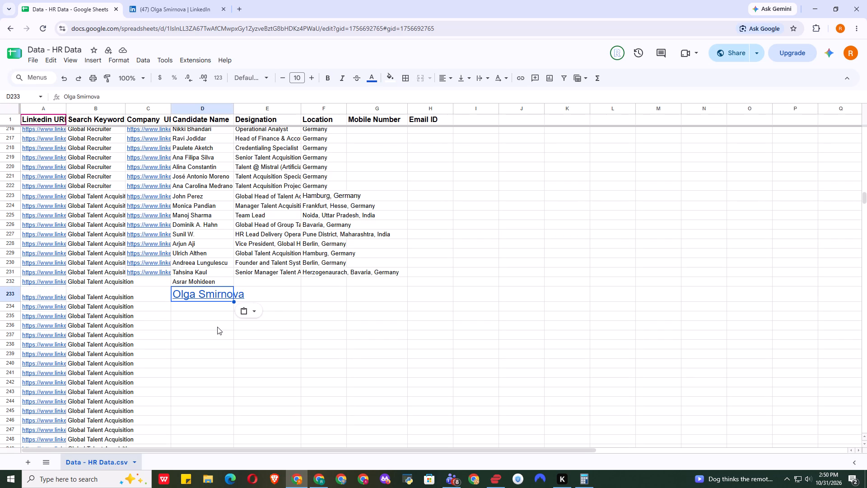
Replace the linked, oversized name in the Candidate Name cell of row 233 with the candidate's name as plain text.
{"action": "left_click", "coordinate": [217, 327]}
{"action": "double_click", "coordinate": [202, 291]}
{"action": "key", "text": "ctrl+v"}
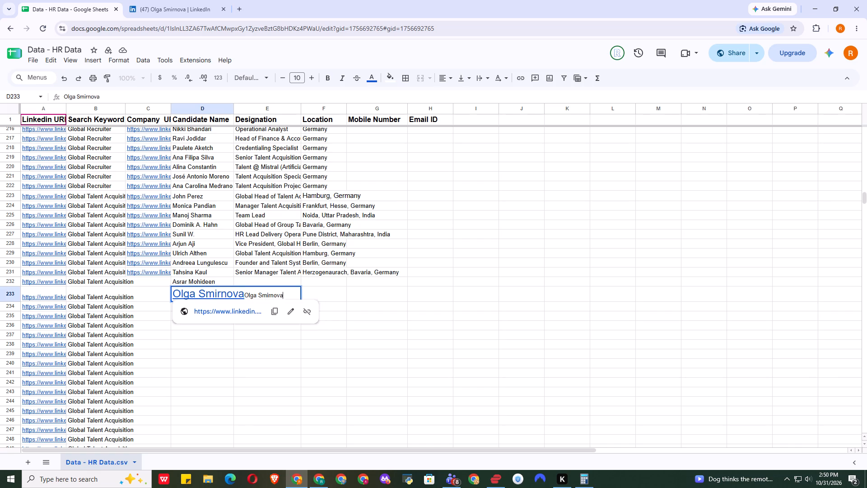
{"action": "left_click", "coordinate": [222, 331]}
{"action": "left_click", "coordinate": [213, 296]}
{"action": "key", "text": "BackSpace"}
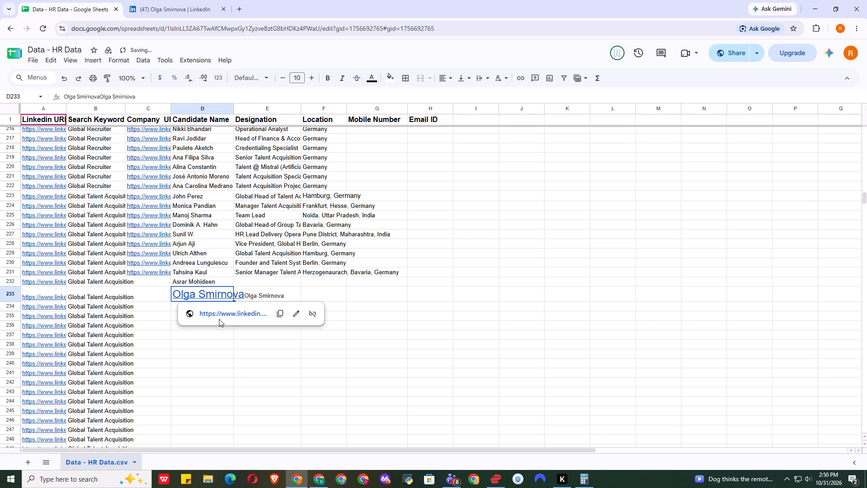
{"action": "left_click", "coordinate": [215, 340]}
{"action": "double_click", "coordinate": [196, 294]}
{"action": "key", "text": "ctrl+v"}
{"action": "left_click", "coordinate": [194, 336]}
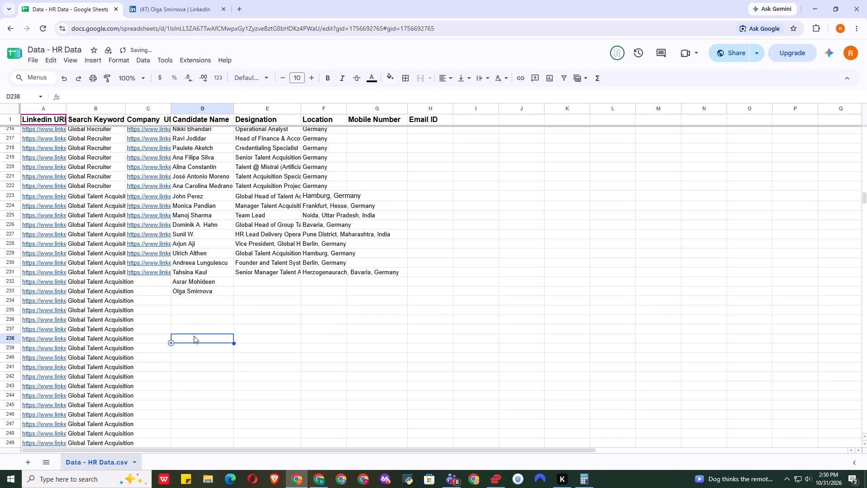
Open the HRS Group company page from the current position in the LinkedIn profile's Experience section.
{"action": "left_click", "coordinate": [138, 5]}
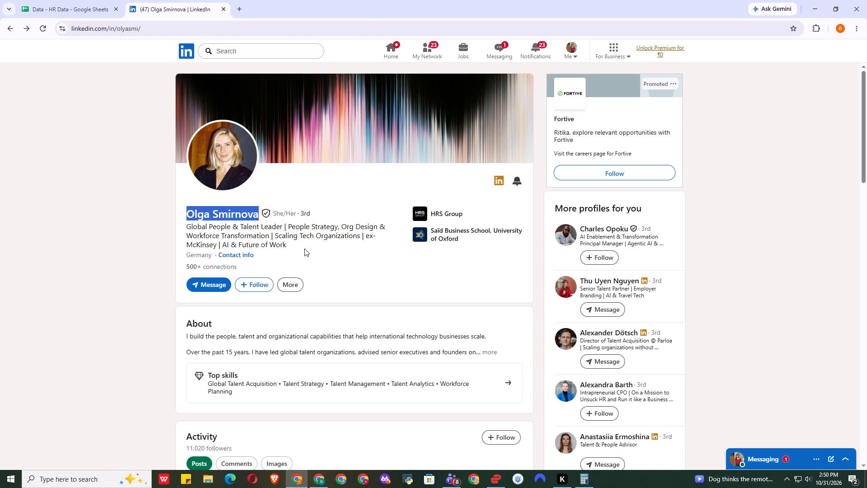
{"action": "scroll", "coordinate": [337, 281], "scroll_direction": "down", "scroll_amount": 11}
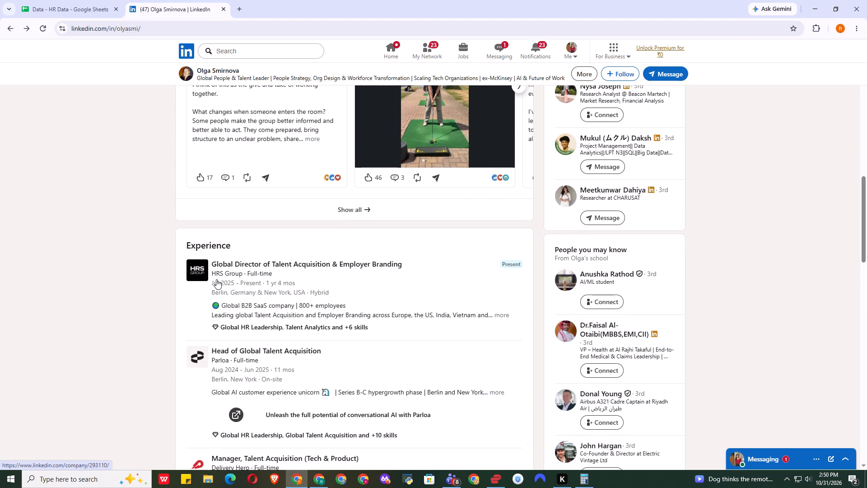
{"action": "left_click_drag", "start_coordinate": [211, 262], "coordinate": [326, 272]}
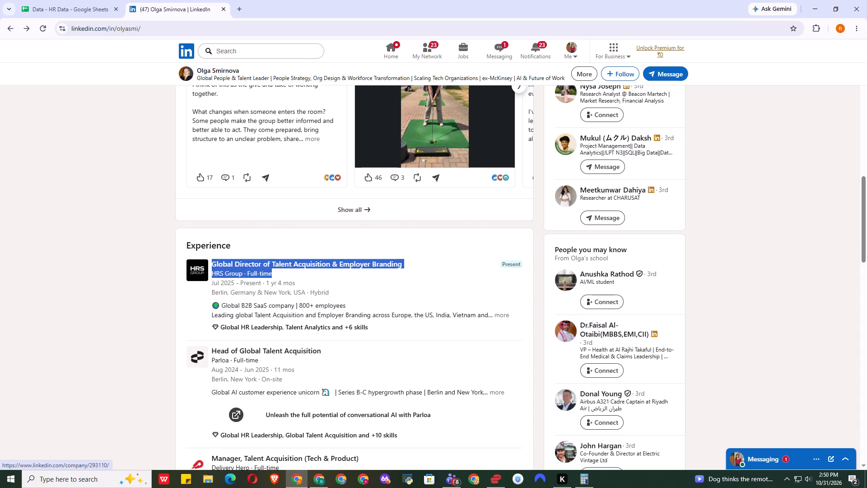
{"action": "left_click_drag", "start_coordinate": [326, 272], "coordinate": [406, 266]}
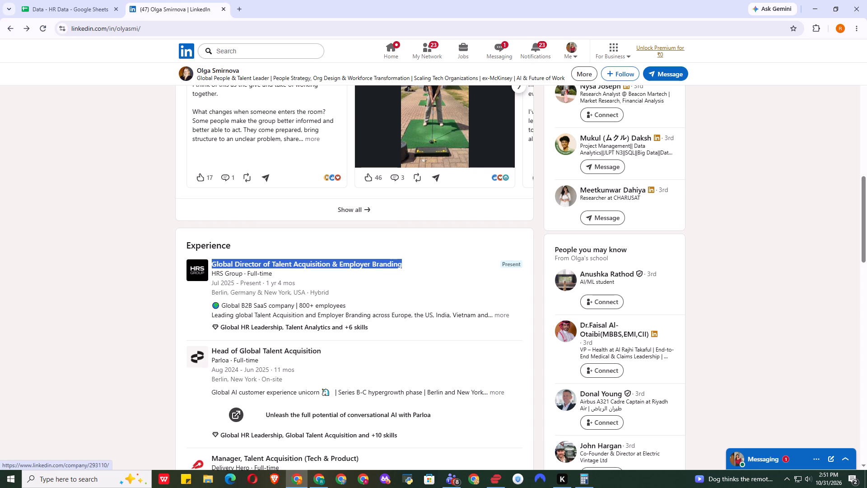
{"action": "left_click_drag", "start_coordinate": [406, 266], "coordinate": [409, 269]}
{"action": "left_click", "coordinate": [377, 286]}
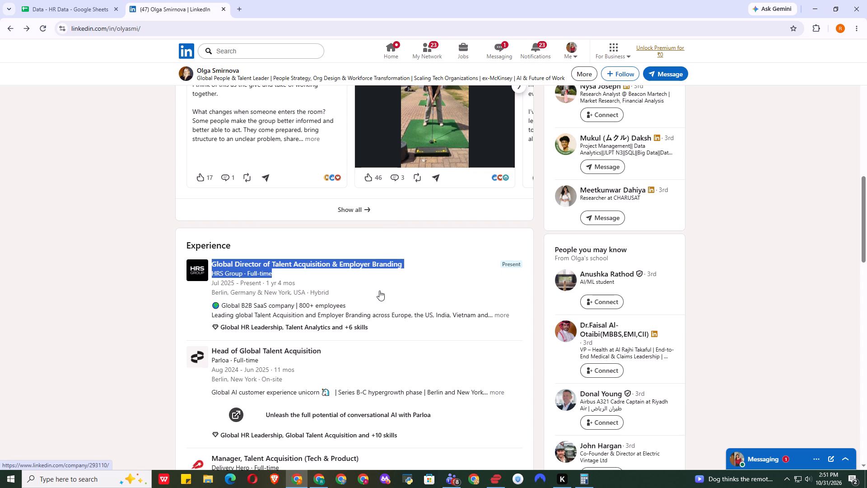
{"action": "scroll", "coordinate": [381, 291], "scroll_direction": "up", "scroll_amount": 1}
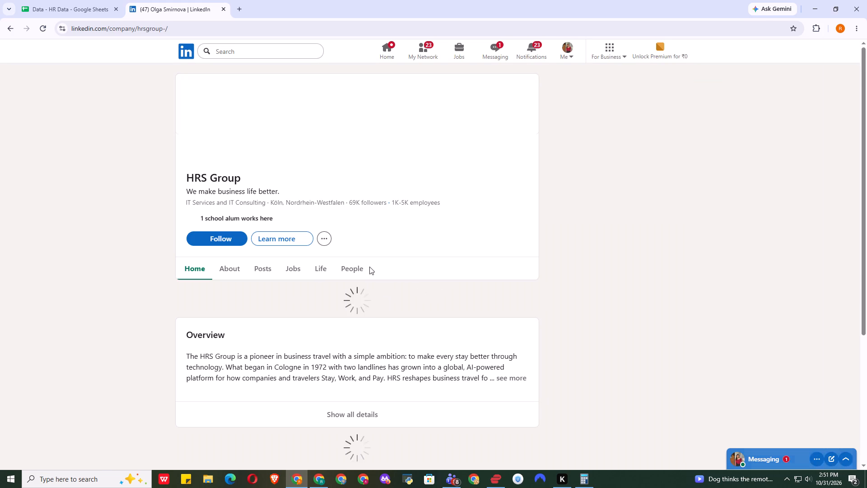
{"action": "scroll", "coordinate": [261, 307], "scroll_direction": "up", "scroll_amount": 2}
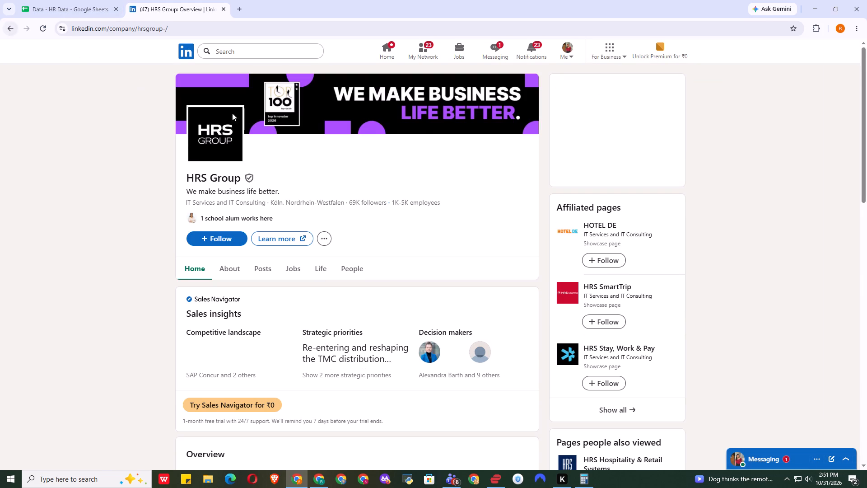
Copy the HRS Group company page URL into the Company URL cell of row 232 in the HR Data sheet.
{"action": "left_click_drag", "start_coordinate": [198, 32], "coordinate": [0, 82]}
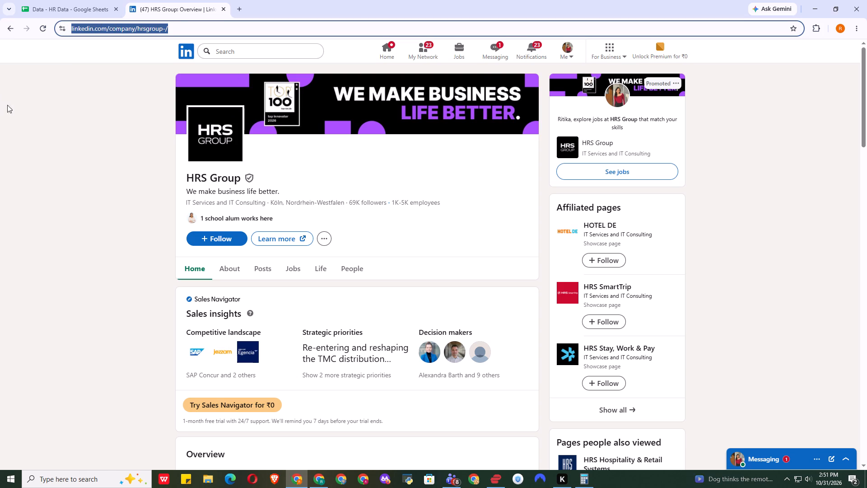
{"action": "key", "text": "ctrl+c"}
{"action": "left_click", "coordinate": [10, 30]}
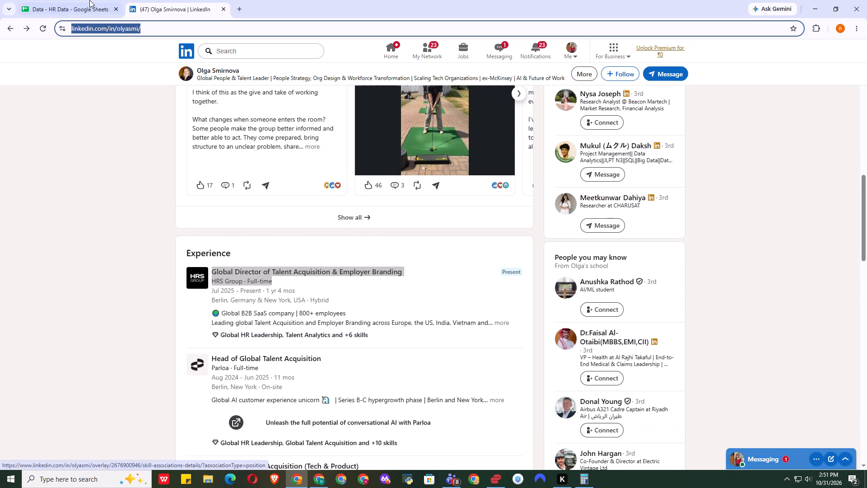
{"action": "left_click", "coordinate": [86, 0]}
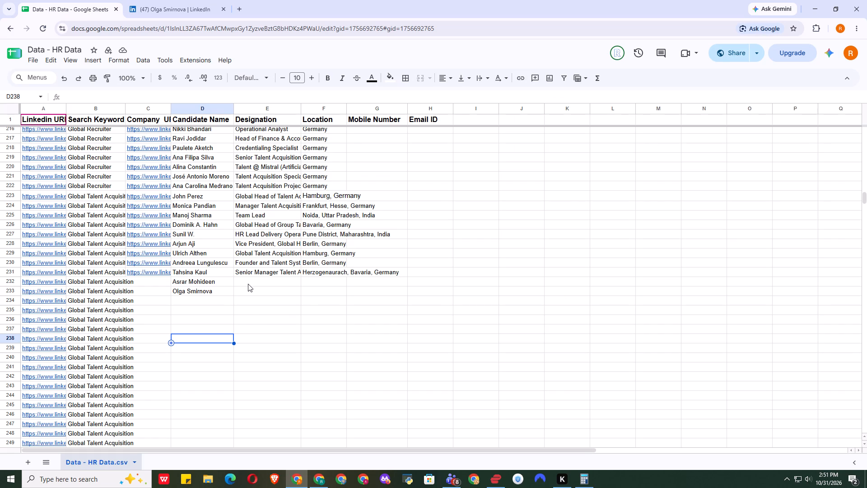
{"action": "left_click", "coordinate": [248, 284]}
{"action": "left_click", "coordinate": [157, 281]}
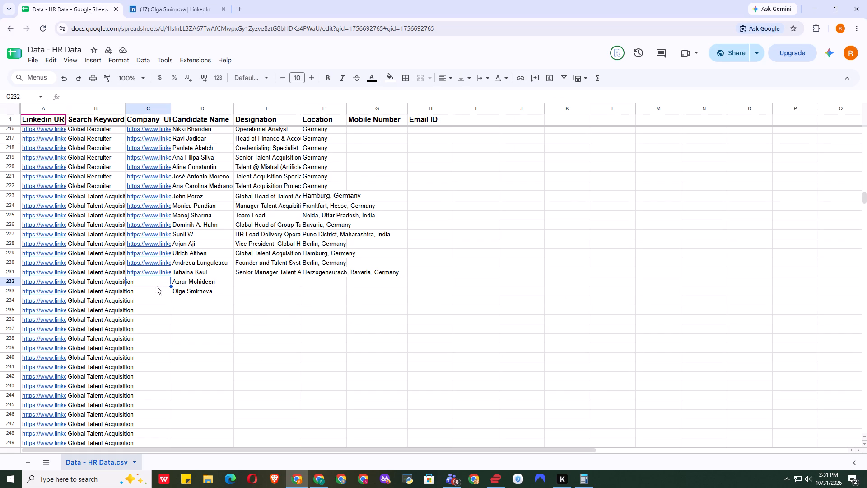
{"action": "key", "text": "ctrl+v"}
{"action": "left_click", "coordinate": [233, 338]}
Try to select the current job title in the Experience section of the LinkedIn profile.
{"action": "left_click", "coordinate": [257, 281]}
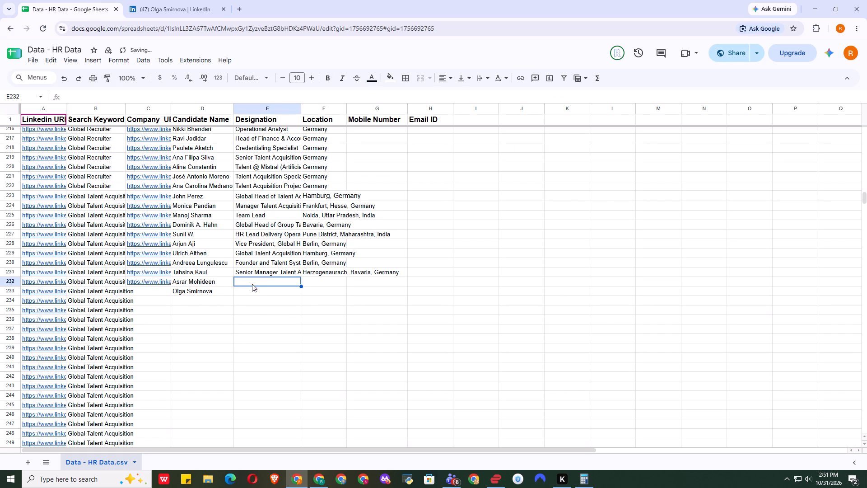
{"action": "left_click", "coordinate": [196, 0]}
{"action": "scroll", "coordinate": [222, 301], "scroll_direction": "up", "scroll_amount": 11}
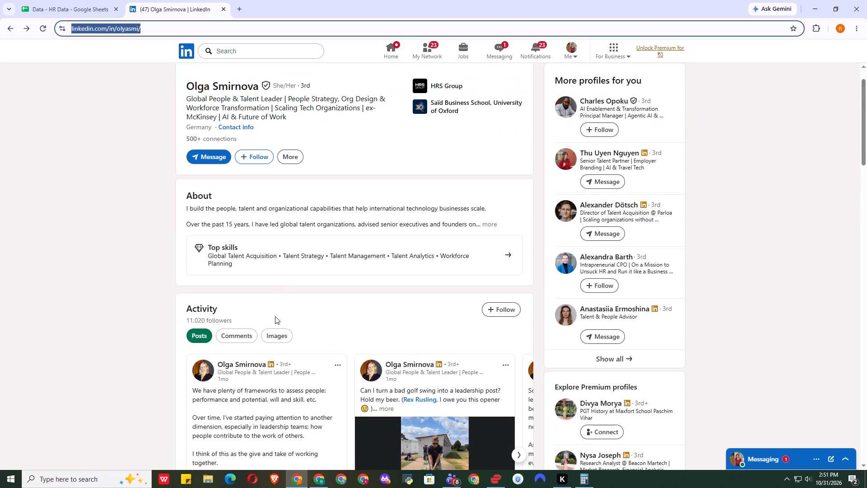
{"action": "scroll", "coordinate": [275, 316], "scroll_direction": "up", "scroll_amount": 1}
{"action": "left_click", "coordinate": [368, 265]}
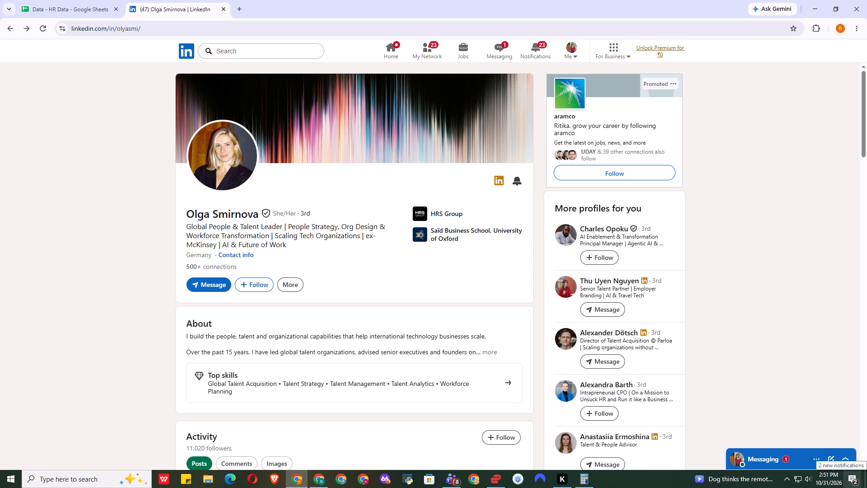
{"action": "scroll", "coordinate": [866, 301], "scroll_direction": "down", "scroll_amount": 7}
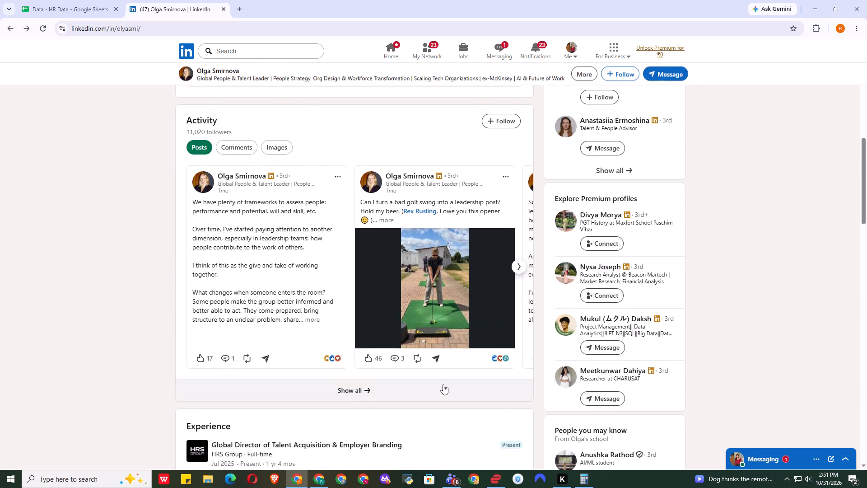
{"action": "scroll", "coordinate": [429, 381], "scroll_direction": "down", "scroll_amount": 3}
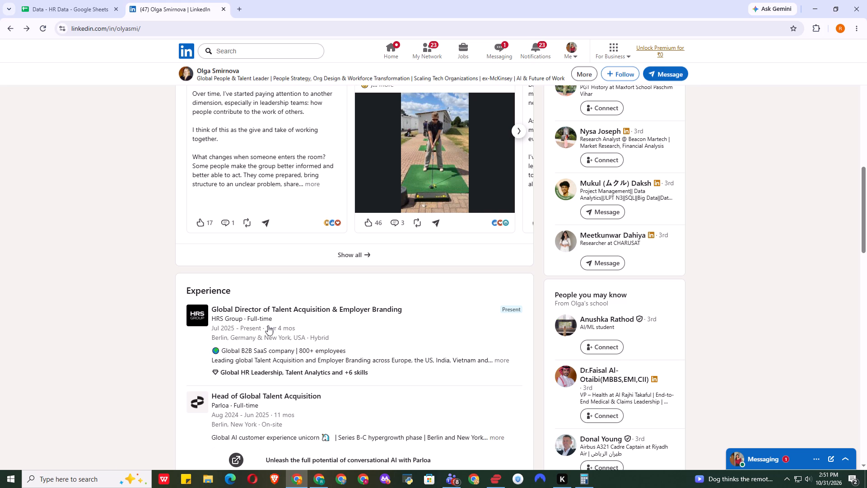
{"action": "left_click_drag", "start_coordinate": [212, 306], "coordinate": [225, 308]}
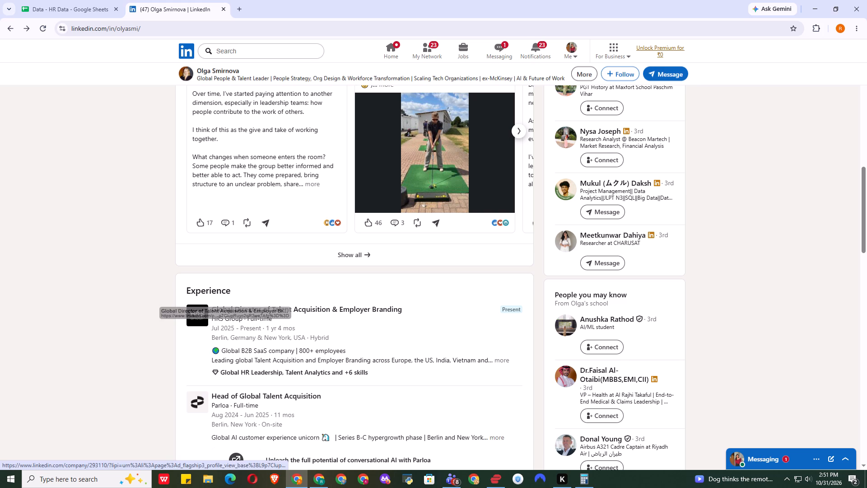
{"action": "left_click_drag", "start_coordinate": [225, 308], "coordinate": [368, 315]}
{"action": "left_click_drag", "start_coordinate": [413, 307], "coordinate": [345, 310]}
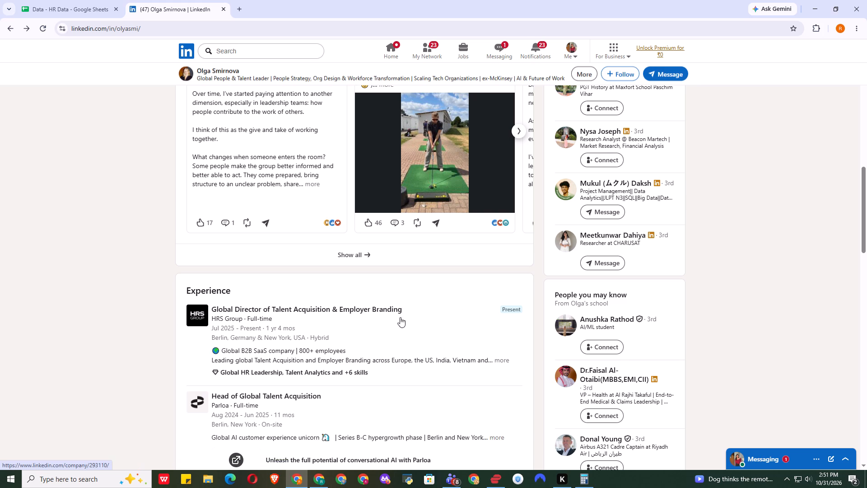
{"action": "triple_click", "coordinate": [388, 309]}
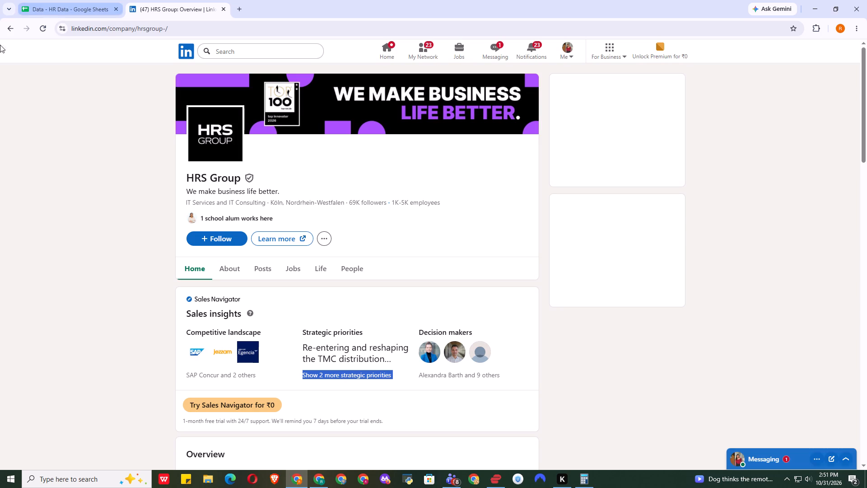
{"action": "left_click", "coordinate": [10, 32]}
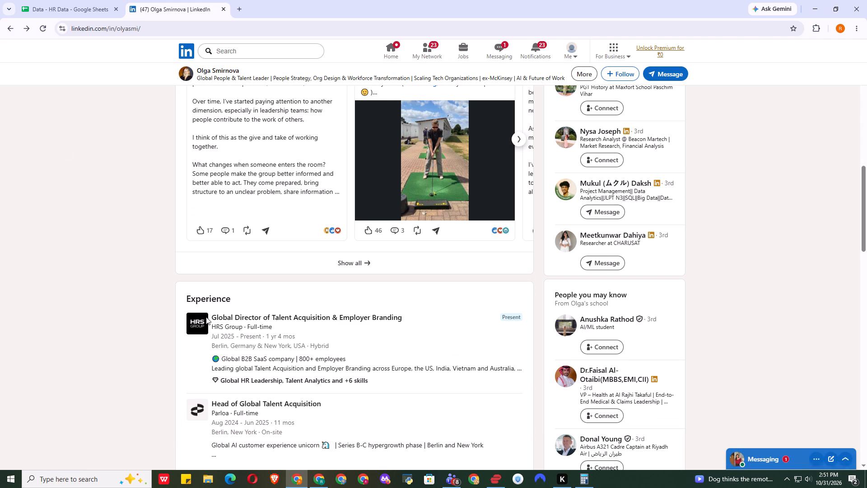
Copy the job title "Global Director of Talent Acquisition & Employer Branding" from the profile into the Designation cell of row 233 as plain text.
{"action": "left_click_drag", "start_coordinate": [210, 317], "coordinate": [238, 316]}
{"action": "left_click_drag", "start_coordinate": [238, 316], "coordinate": [260, 317]}
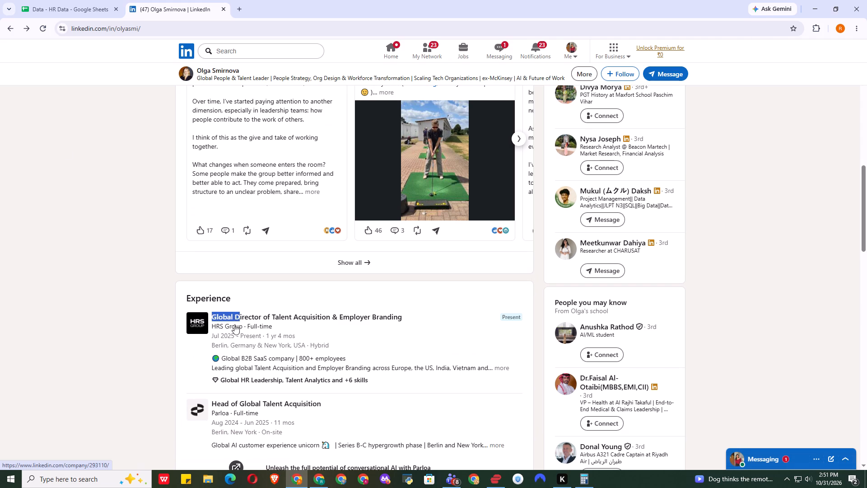
{"action": "left_click", "coordinate": [210, 315]}
{"action": "left_click_drag", "start_coordinate": [210, 314], "coordinate": [365, 320]}
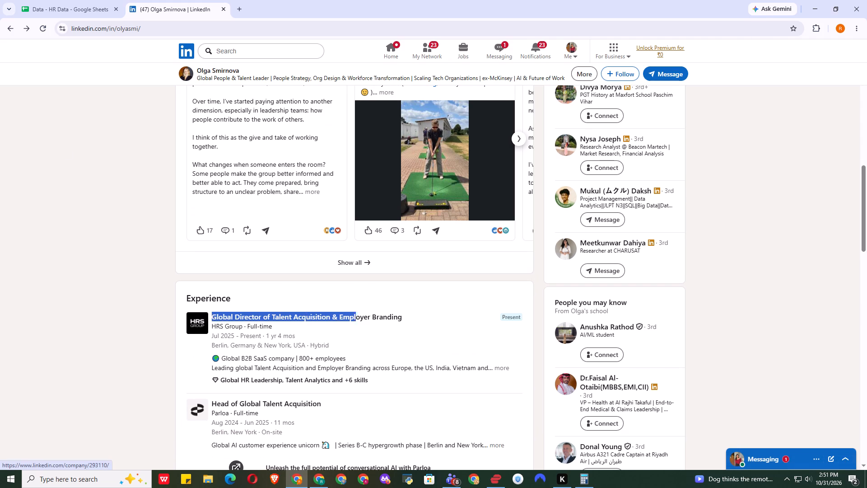
{"action": "left_click_drag", "start_coordinate": [365, 320], "coordinate": [407, 315]}
{"action": "key", "text": "ctrl+c"}
{"action": "left_click", "coordinate": [36, 1]}
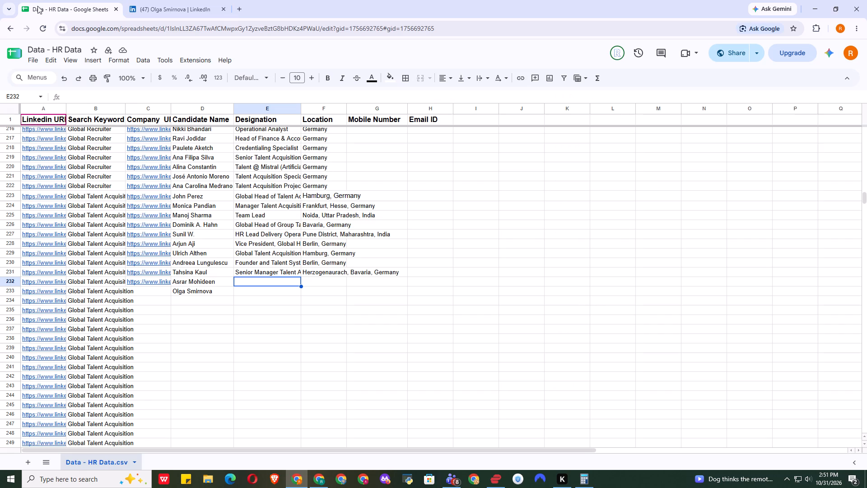
{"action": "left_click", "coordinate": [277, 291]}
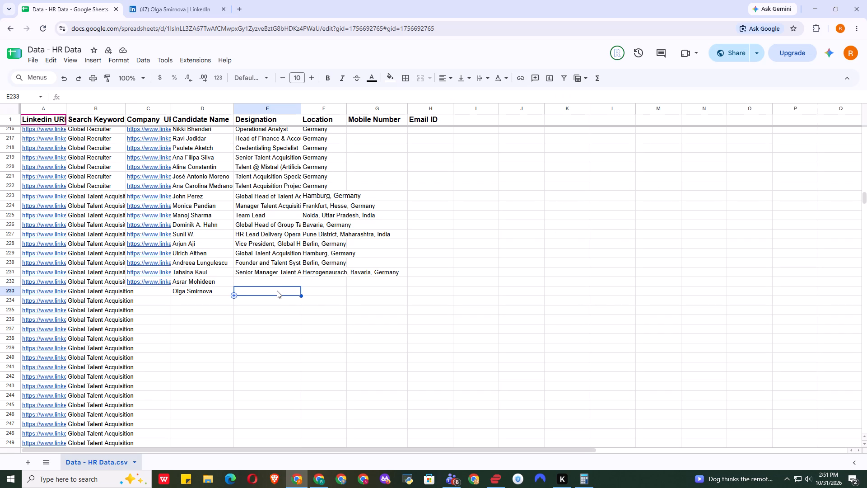
{"action": "key", "text": "ctrl+v"}
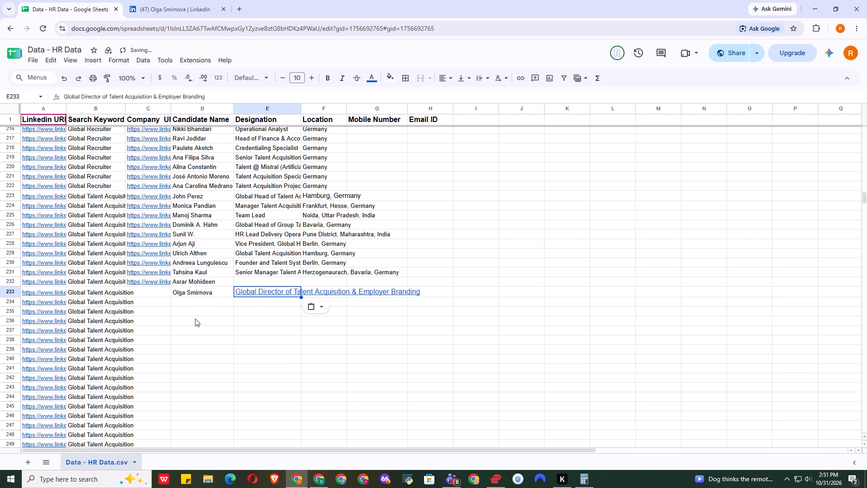
{"action": "key", "text": "ctrl+z"}
{"action": "left_click", "coordinate": [228, 329]}
{"action": "double_click", "coordinate": [242, 292]}
{"action": "key", "text": "ctrl+v"}
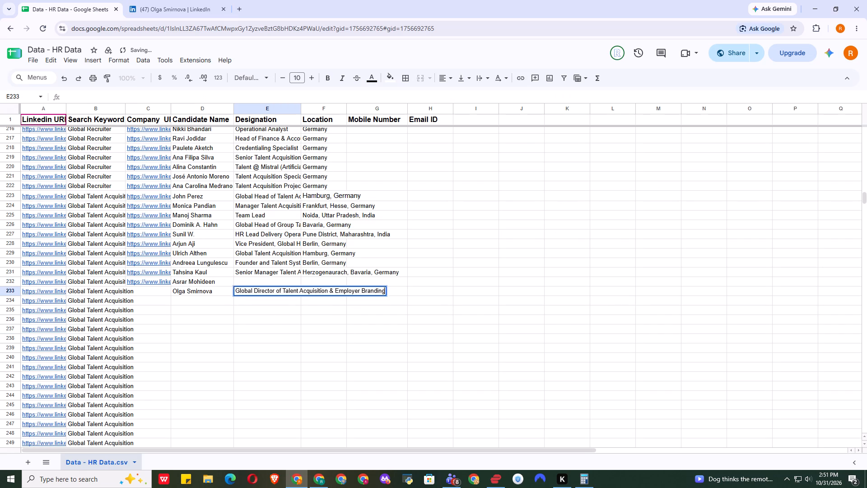
{"action": "left_click", "coordinate": [238, 323]}
Move the HRS Group company URL from row 232 to the Company URL cell of row 233.
{"action": "left_click", "coordinate": [147, 284]}
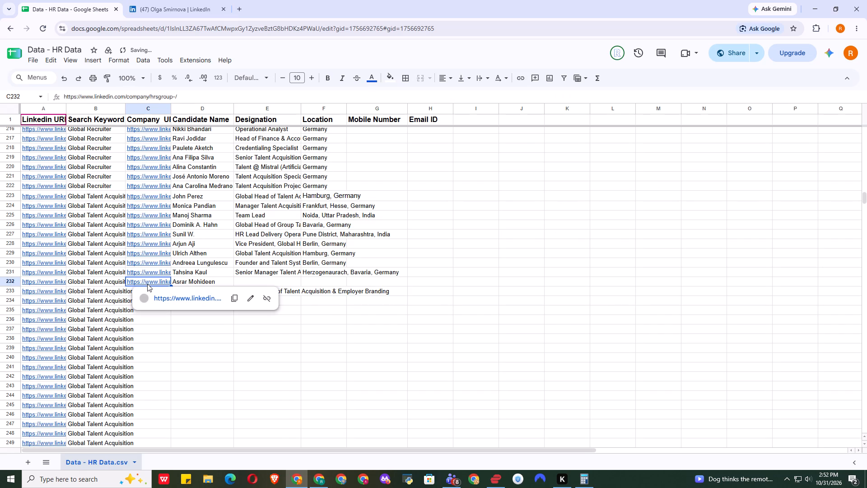
{"action": "left_click", "coordinate": [288, 252]}
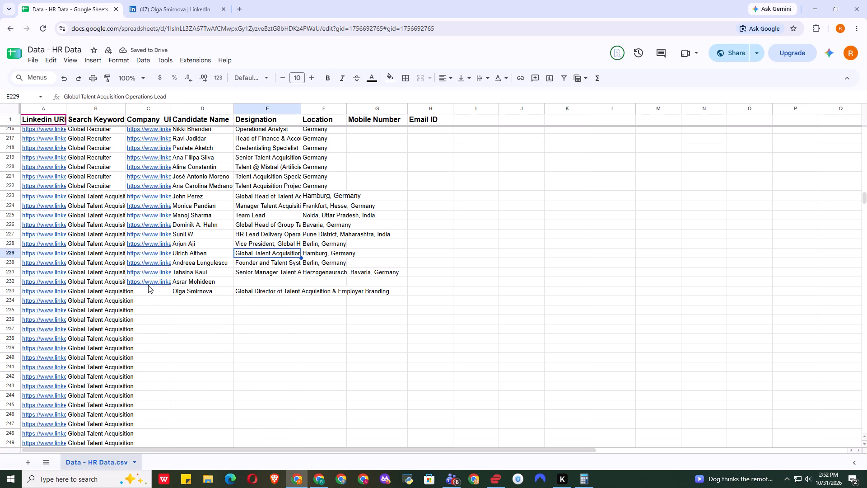
{"action": "left_click", "coordinate": [149, 284]}
{"action": "key", "text": "ctrl+x"}
{"action": "left_click", "coordinate": [255, 257]}
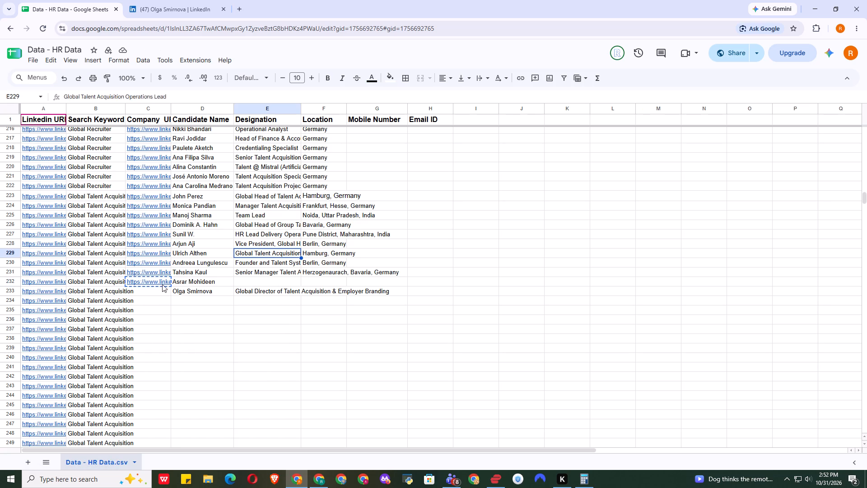
{"action": "left_click", "coordinate": [163, 294]}
{"action": "key", "text": "ctrl+v"}
{"action": "left_click", "coordinate": [273, 340]}
Copy the location "Germany" from the LinkedIn profile into the Location cell of row 233 in the HR Data sheet.
{"action": "left_click", "coordinate": [158, 6]}
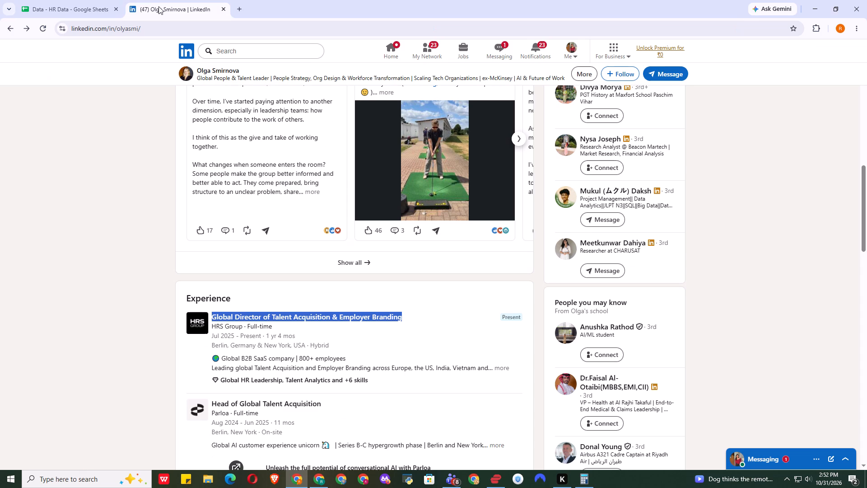
{"action": "left_click", "coordinate": [61, 0]}
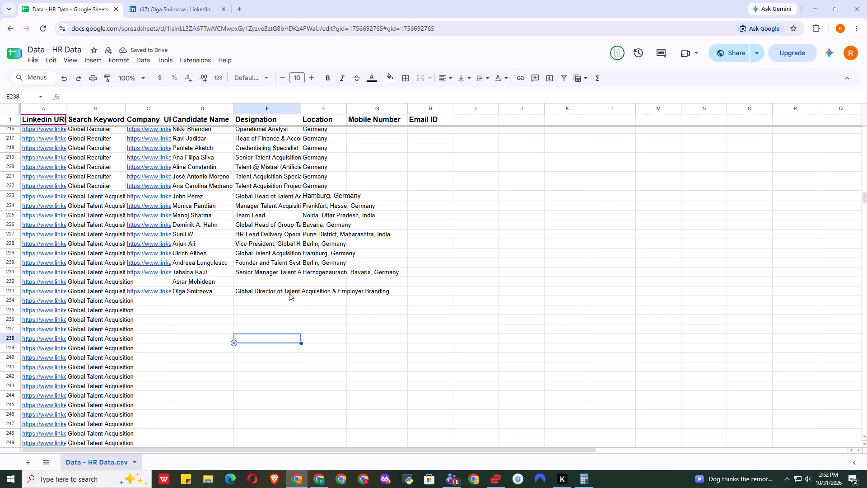
{"action": "left_click", "coordinate": [173, 0]}
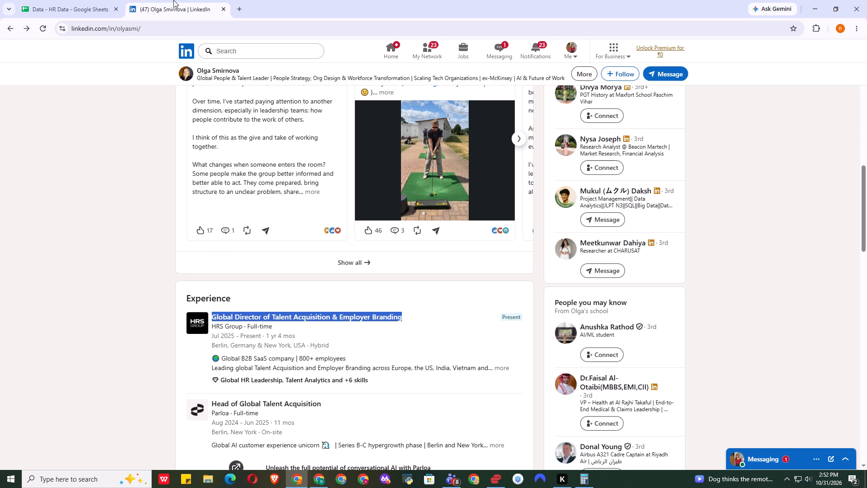
{"action": "scroll", "coordinate": [280, 271], "scroll_direction": "up", "scroll_amount": 9}
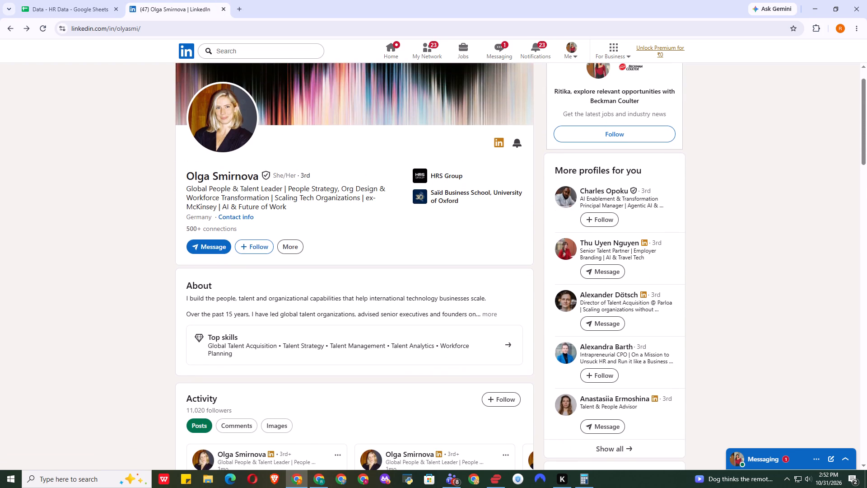
{"action": "left_click", "coordinate": [369, 232]}
{"action": "left_click_drag", "start_coordinate": [178, 215], "coordinate": [212, 218]}
{"action": "key", "text": "ctrl+c"}
{"action": "left_click", "coordinate": [79, 0]}
{"action": "left_click", "coordinate": [323, 291]}
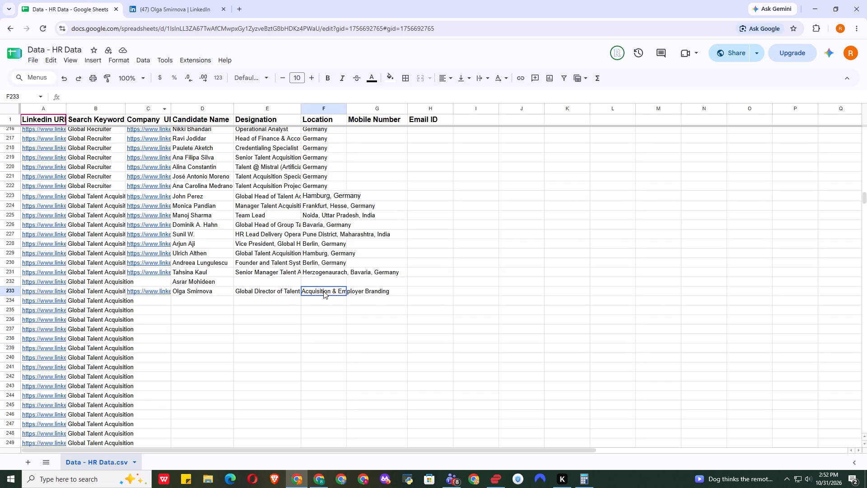
{"action": "key", "text": "ctrl+v"}
{"action": "left_click", "coordinate": [357, 317]}
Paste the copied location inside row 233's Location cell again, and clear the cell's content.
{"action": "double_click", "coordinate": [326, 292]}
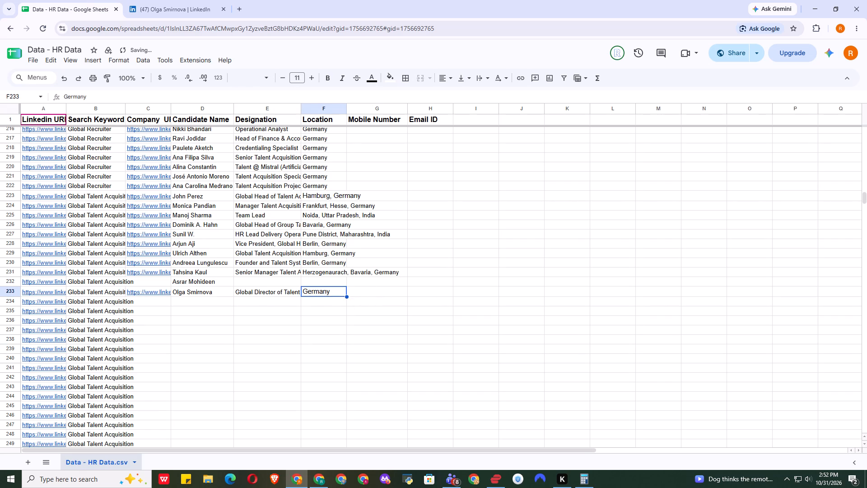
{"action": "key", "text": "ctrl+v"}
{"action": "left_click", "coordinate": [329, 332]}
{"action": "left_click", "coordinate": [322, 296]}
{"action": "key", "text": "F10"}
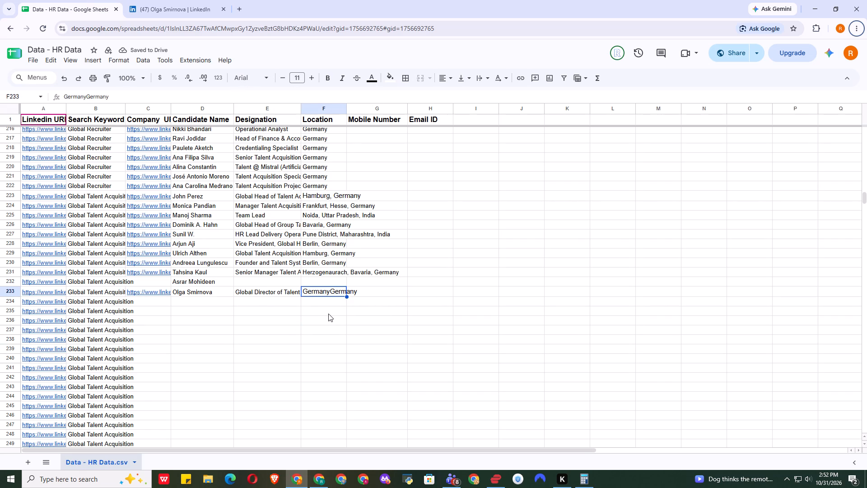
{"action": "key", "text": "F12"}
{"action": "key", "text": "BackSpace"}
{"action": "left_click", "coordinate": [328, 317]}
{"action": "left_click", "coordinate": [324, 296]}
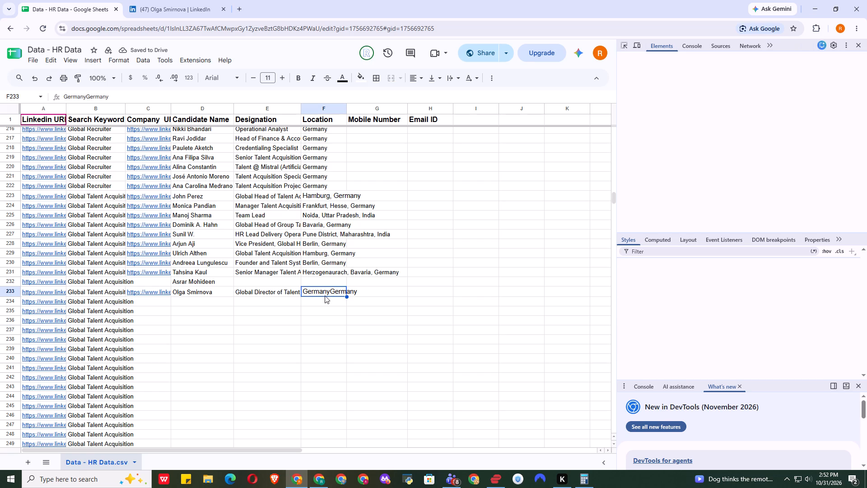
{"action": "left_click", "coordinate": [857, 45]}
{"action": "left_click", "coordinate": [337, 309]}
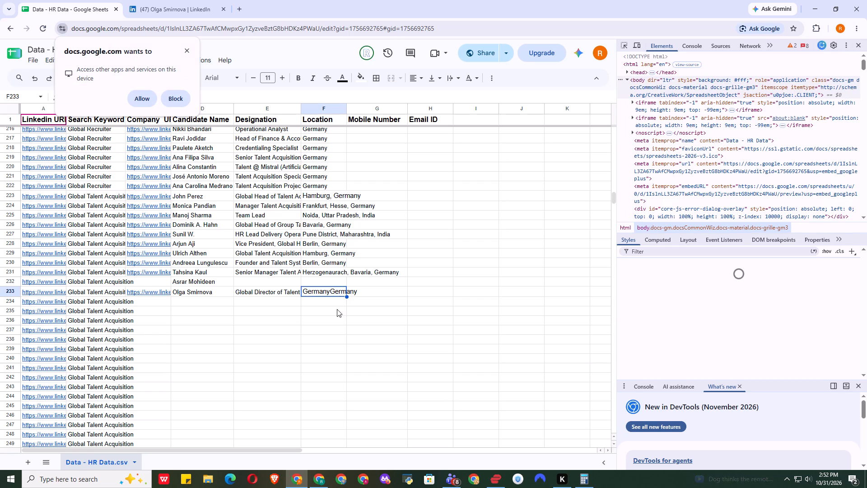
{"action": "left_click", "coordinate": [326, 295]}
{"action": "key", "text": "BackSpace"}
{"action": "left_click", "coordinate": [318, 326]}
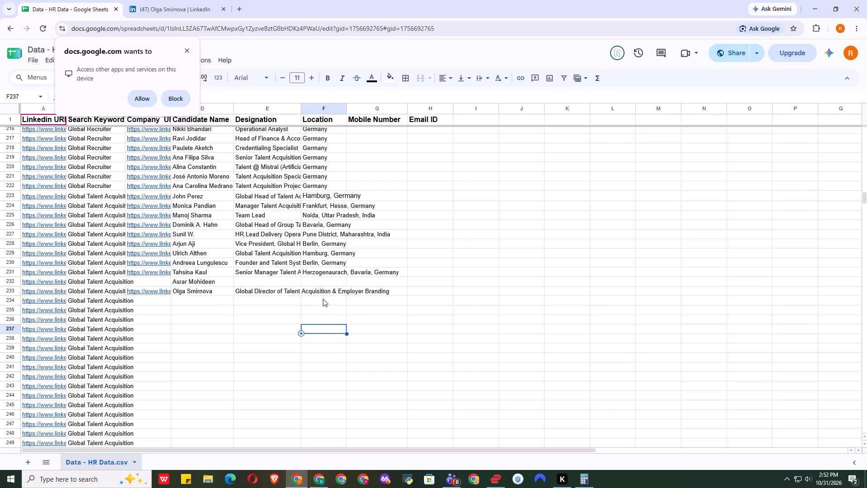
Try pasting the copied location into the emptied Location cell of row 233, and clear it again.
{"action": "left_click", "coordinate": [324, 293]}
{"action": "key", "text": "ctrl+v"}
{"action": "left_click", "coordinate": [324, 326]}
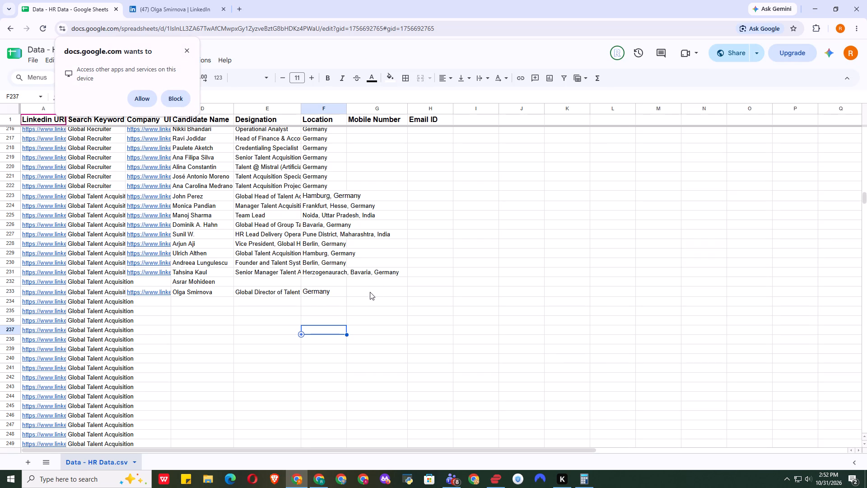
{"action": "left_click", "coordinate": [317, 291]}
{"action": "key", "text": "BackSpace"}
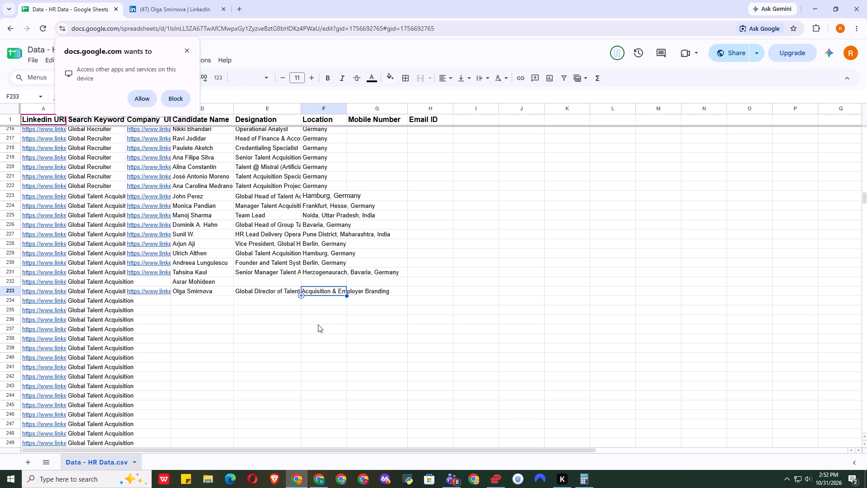
Enter the copied location "Germany" as cell text in row 233's Location cell and set its font size to 10.
{"action": "left_click", "coordinate": [318, 324]}
{"action": "left_click", "coordinate": [318, 297]}
{"action": "double_click", "coordinate": [322, 290]}
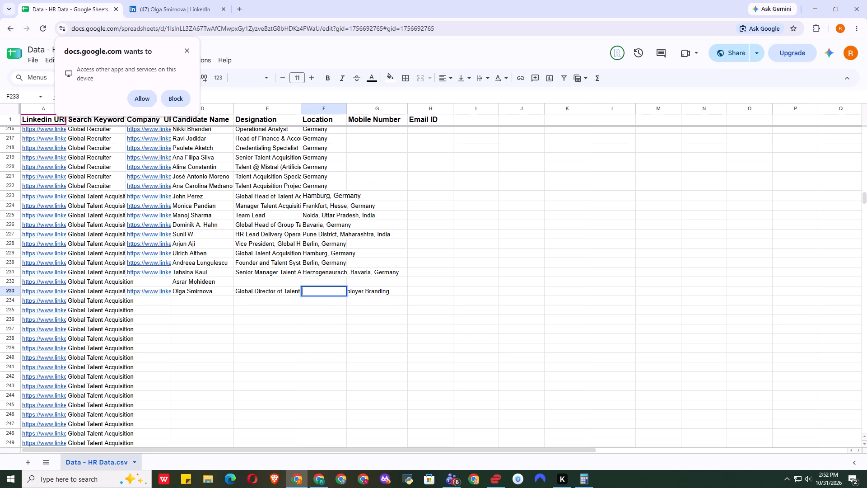
{"action": "key", "text": "ctrl+v"}
{"action": "left_click", "coordinate": [318, 345]}
{"action": "left_click", "coordinate": [323, 291]}
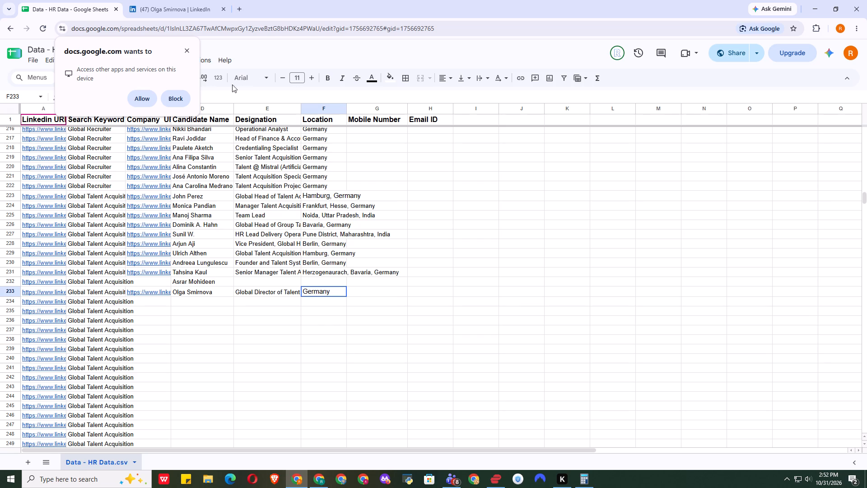
{"action": "left_click", "coordinate": [189, 51]}
{"action": "left_click", "coordinate": [285, 75]}
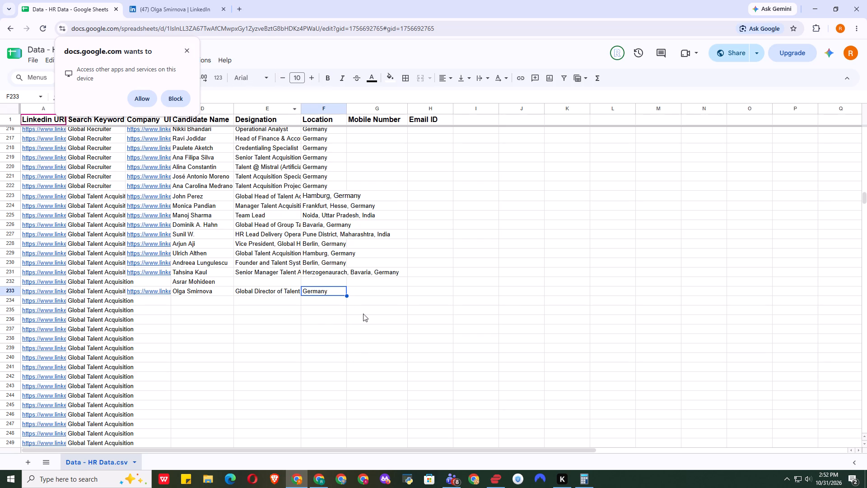
{"action": "left_click", "coordinate": [363, 314]}
{"action": "left_click", "coordinate": [365, 291]}
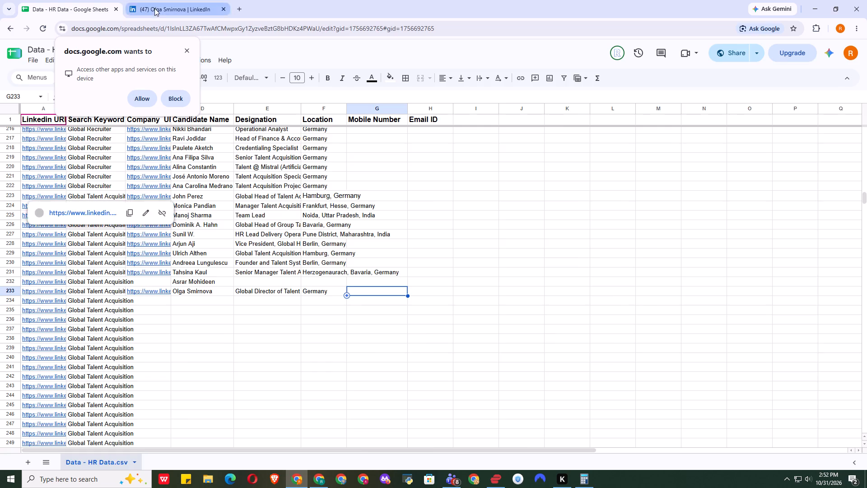
Review row 233's LinkedIn profile, from the header through the Experience and Education sections.
{"action": "left_click", "coordinate": [154, 8]}
{"action": "scroll", "coordinate": [400, 285], "scroll_direction": "down", "scroll_amount": 8}
{"action": "scroll", "coordinate": [300, 364], "scroll_direction": "down", "scroll_amount": 2}
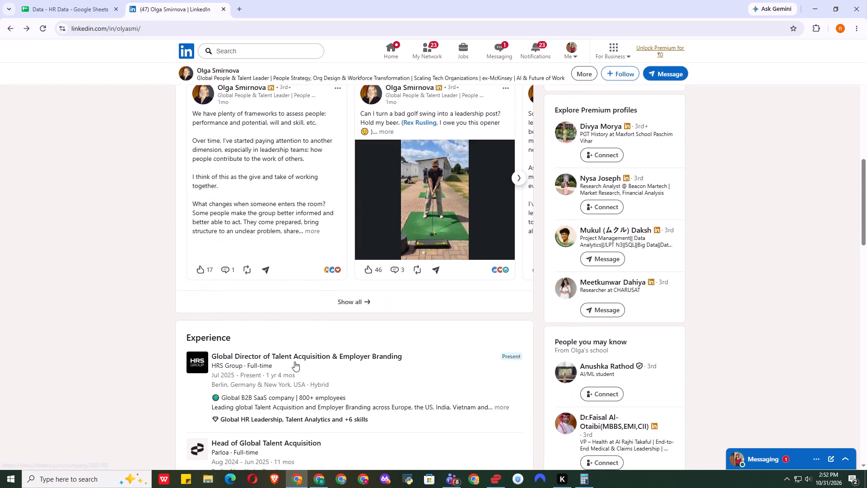
{"action": "scroll", "coordinate": [297, 373], "scroll_direction": "down", "scroll_amount": 16}
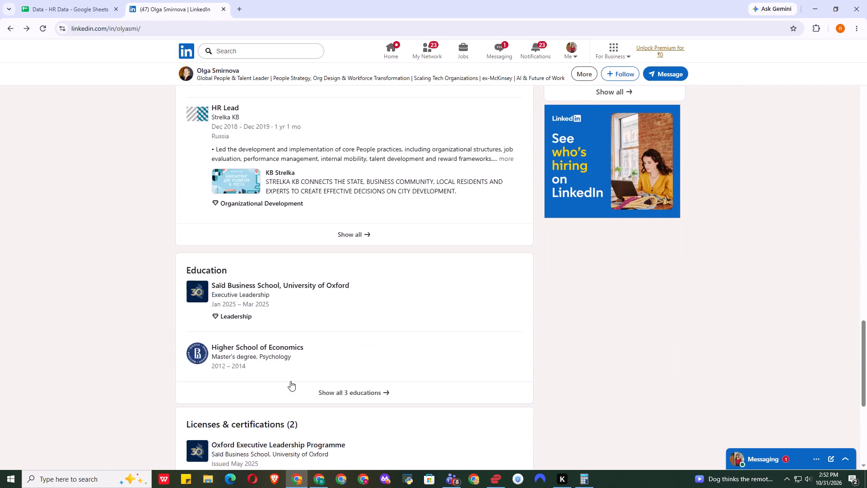
{"action": "scroll", "coordinate": [290, 381], "scroll_direction": "down", "scroll_amount": 8}
{"action": "scroll", "coordinate": [295, 382], "scroll_direction": "up", "scroll_amount": 11}
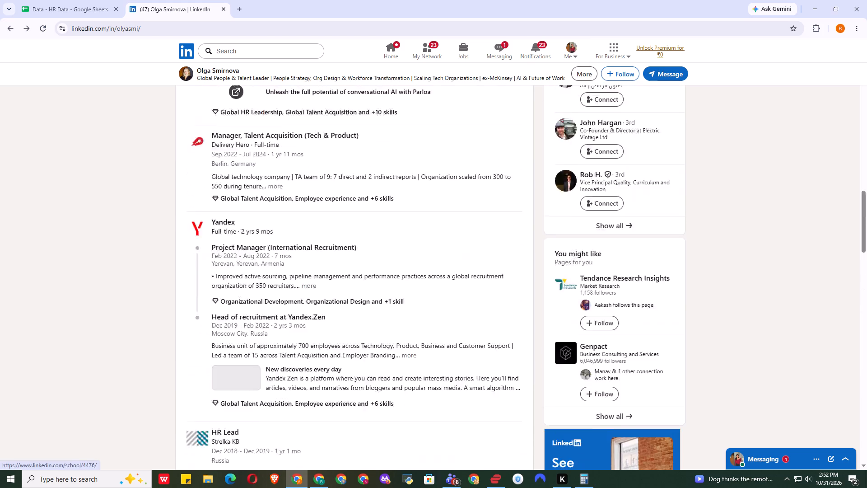
{"action": "scroll", "coordinate": [314, 367], "scroll_direction": "up", "scroll_amount": 20}
{"action": "scroll", "coordinate": [314, 367], "scroll_direction": "up", "scroll_amount": 1}
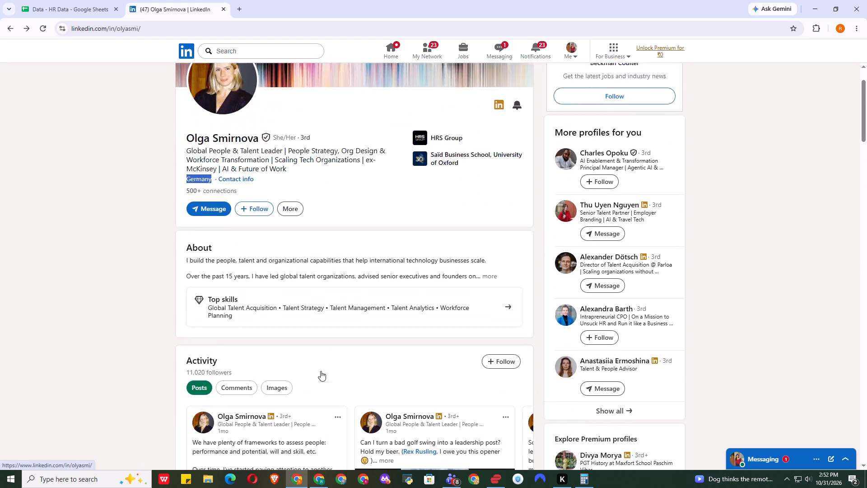
{"action": "scroll", "coordinate": [321, 371], "scroll_direction": "up", "scroll_amount": 1}
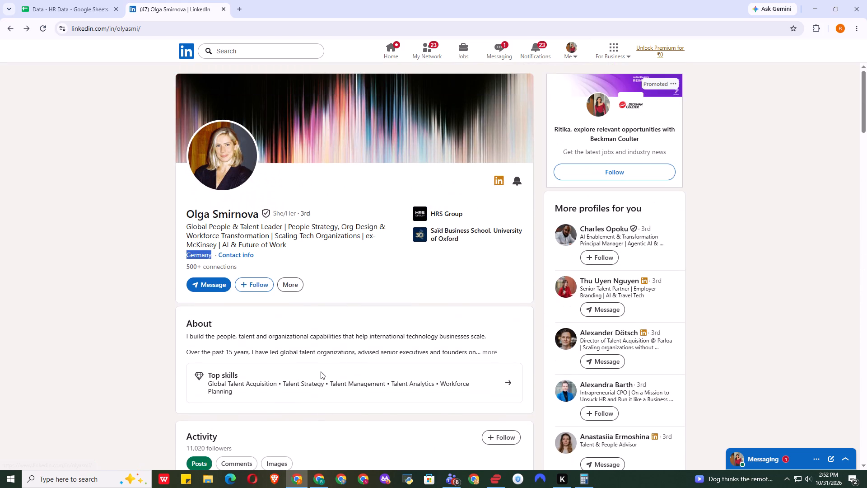
{"action": "scroll", "coordinate": [320, 377], "scroll_direction": "down", "scroll_amount": 9}
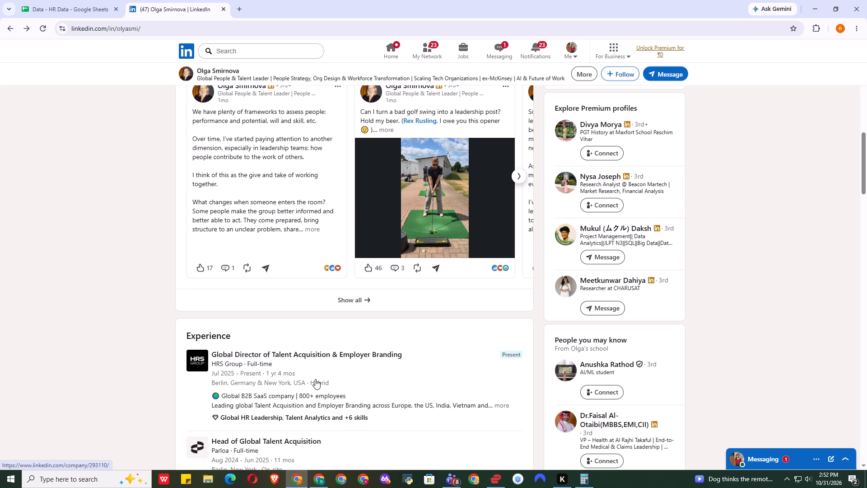
Open the LinkedIn profile linked in row 247 of the HR Data sheet in the existing LinkedIn tab.
{"action": "left_click", "coordinate": [47, 5]}
{"action": "left_click", "coordinate": [162, 309]}
{"action": "scroll", "coordinate": [226, 308], "scroll_direction": "down", "scroll_amount": 4}
{"action": "scroll", "coordinate": [179, 325], "scroll_direction": "up", "scroll_amount": 3}
{"action": "left_click", "coordinate": [177, 342]}
{"action": "left_click", "coordinate": [139, 375]}
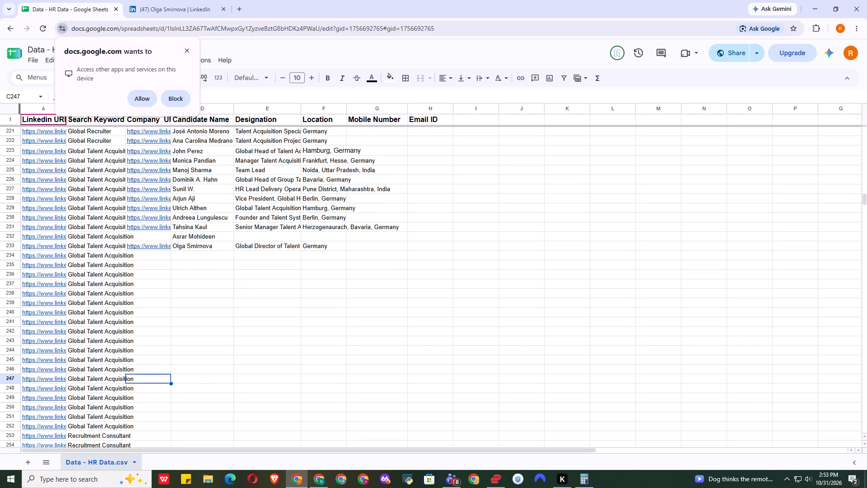
{"action": "left_click", "coordinate": [37, 379]}
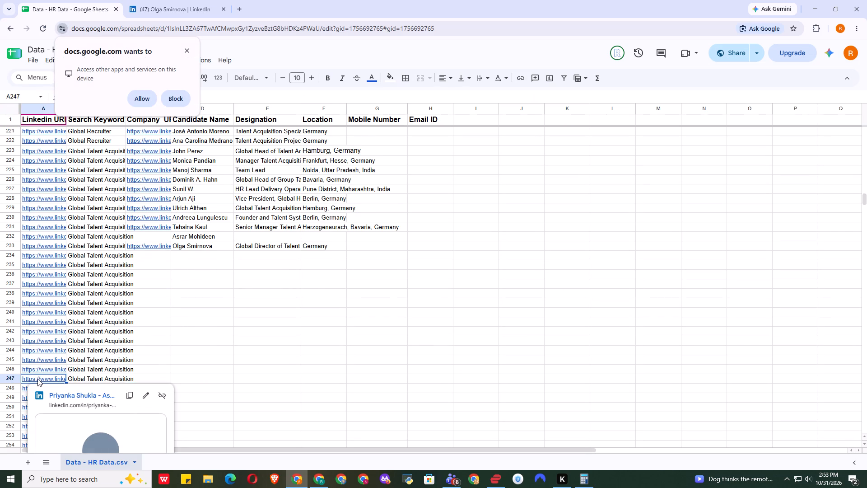
{"action": "left_click", "coordinate": [204, 342]}
{"action": "left_click", "coordinate": [34, 375]}
{"action": "key", "text": "ctrl+c"}
{"action": "left_click", "coordinate": [164, 0]}
{"action": "left_click_drag", "start_coordinate": [151, 29], "coordinate": [0, 67]}
{"action": "key", "text": "ctrl+v"}
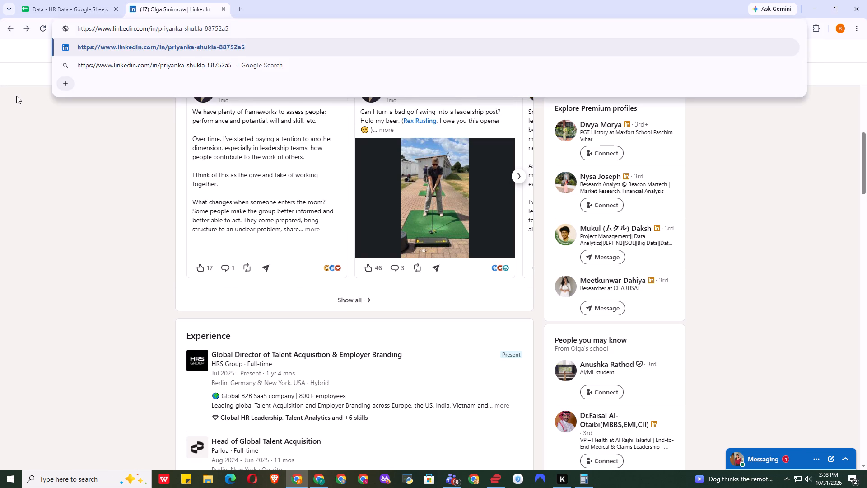
{"action": "key", "text": "Return"}
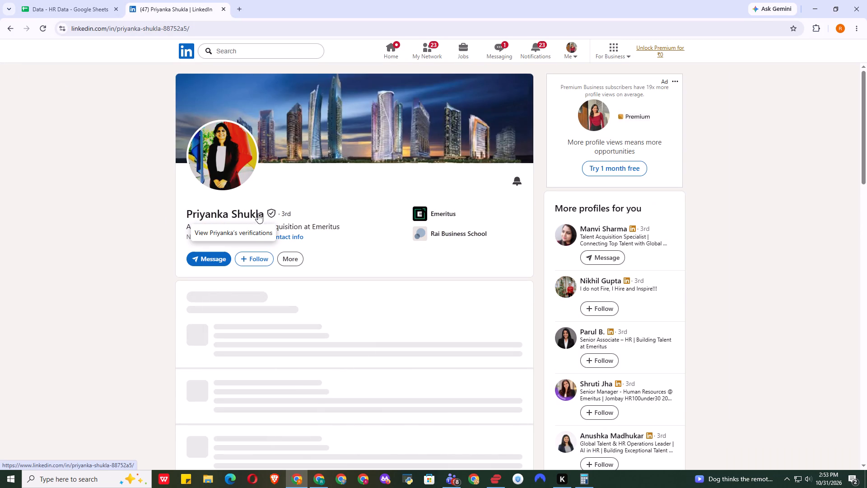
Copy the candidate's name from the profile into the Candidate Name cell of row 247 as plain text.
{"action": "left_click_drag", "start_coordinate": [184, 210], "coordinate": [264, 212]}
{"action": "key", "text": "ctrl+c"}
{"action": "left_click", "coordinate": [42, 0]}
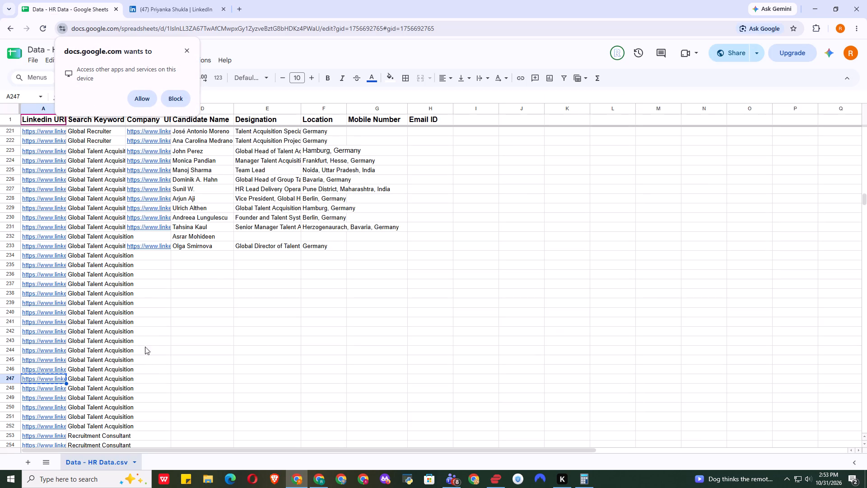
{"action": "left_click", "coordinate": [182, 380]}
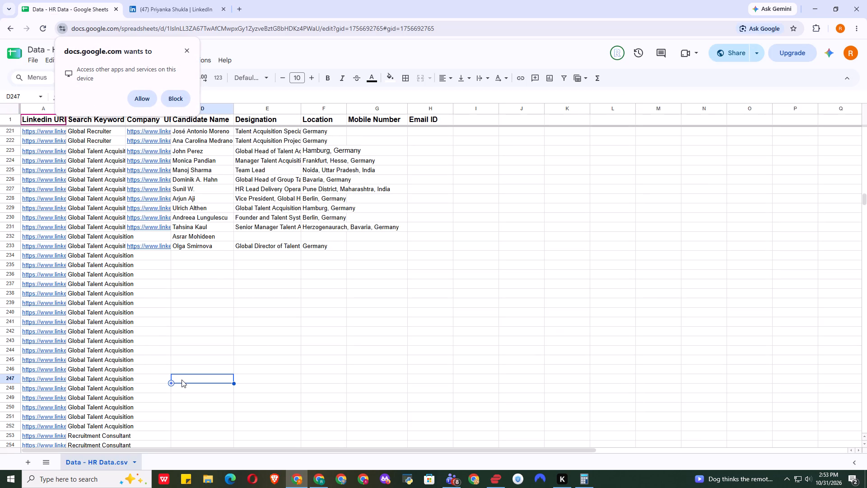
{"action": "key", "text": "ctrl+v"}
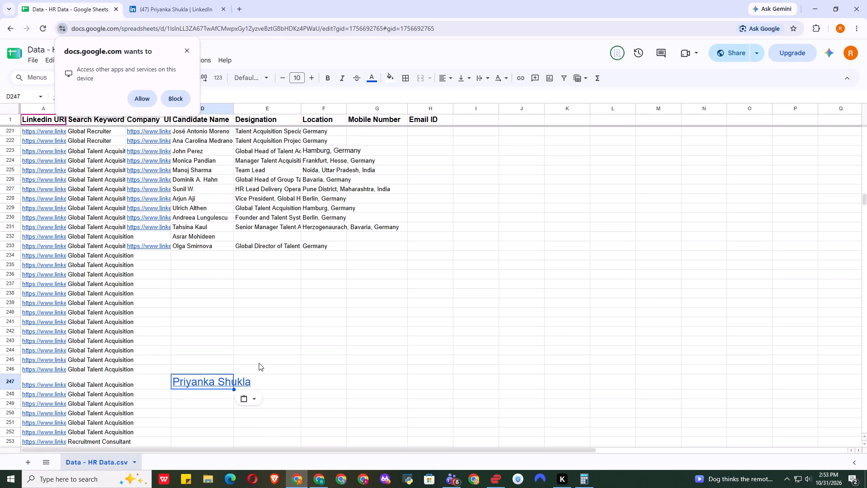
{"action": "key", "text": "BackSpace"}
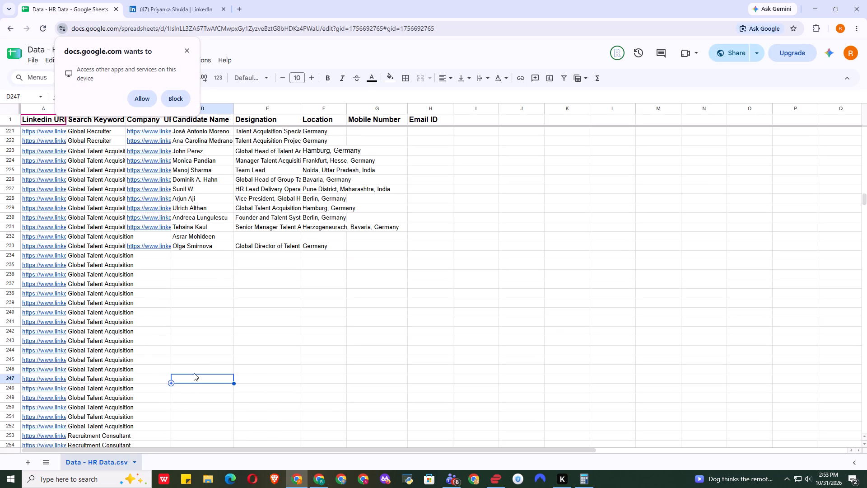
{"action": "double_click", "coordinate": [195, 379]}
{"action": "key", "text": "ctrl+v"}
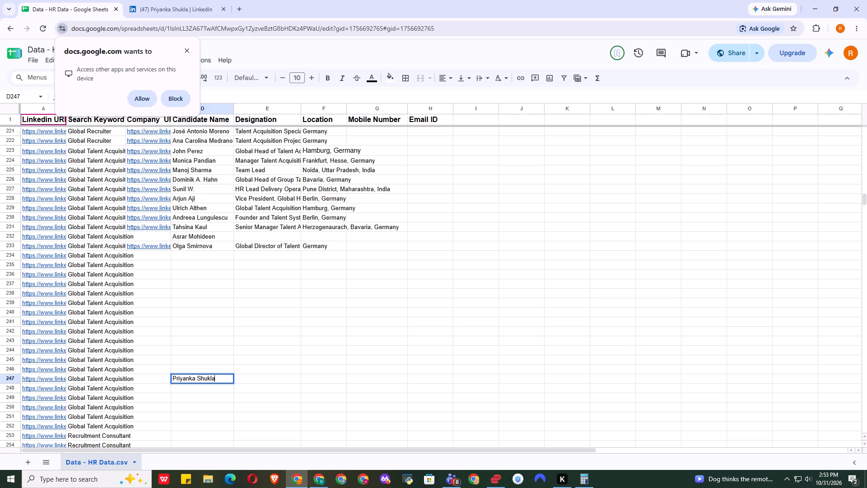
{"action": "left_click", "coordinate": [260, 366]}
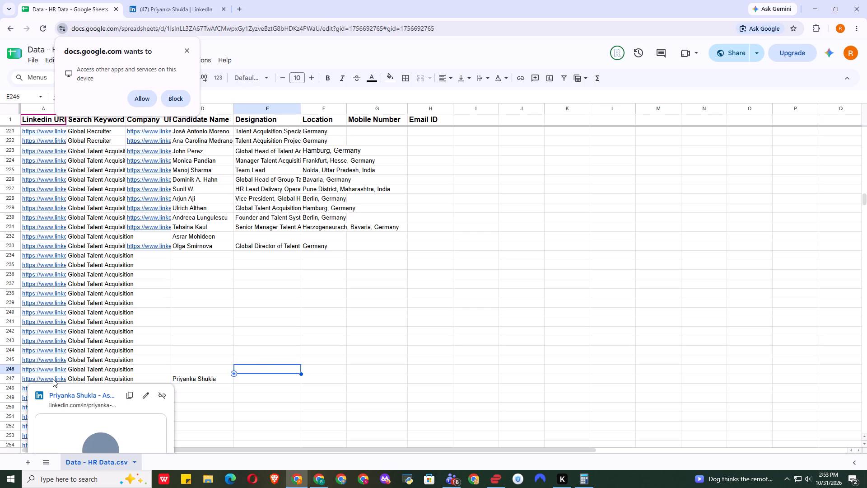
{"action": "left_click", "coordinate": [200, 375]}
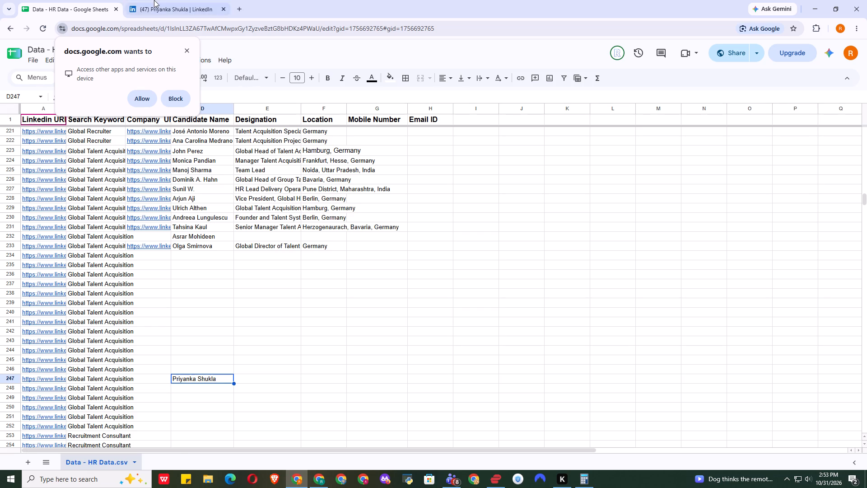
Copy the current job title "Associate Director Talent Acquisition" from the profile's Experience section into row 247's Designation cell, removing the employer line.
{"action": "left_click", "coordinate": [154, 0]}
{"action": "scroll", "coordinate": [242, 166], "scroll_direction": "down", "scroll_amount": 1}
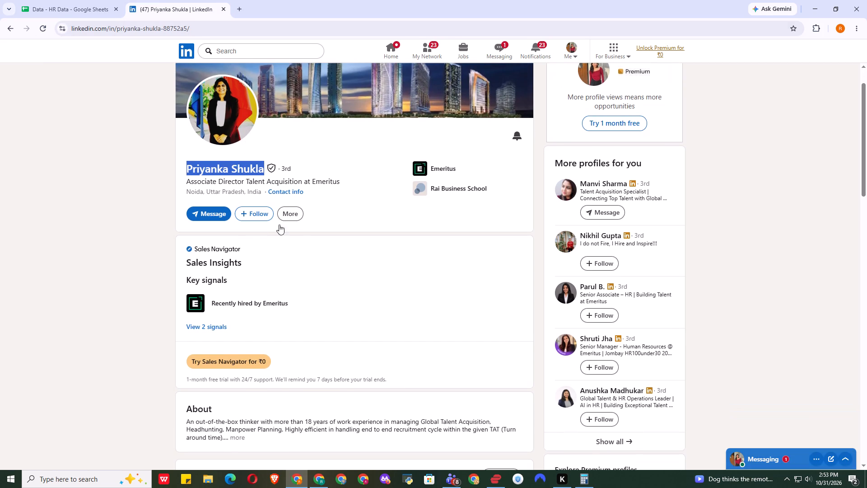
{"action": "scroll", "coordinate": [261, 249], "scroll_direction": "down", "scroll_amount": 9}
{"action": "scroll", "coordinate": [285, 296], "scroll_direction": "down", "scroll_amount": 2}
{"action": "scroll", "coordinate": [275, 314], "scroll_direction": "up", "scroll_amount": 3}
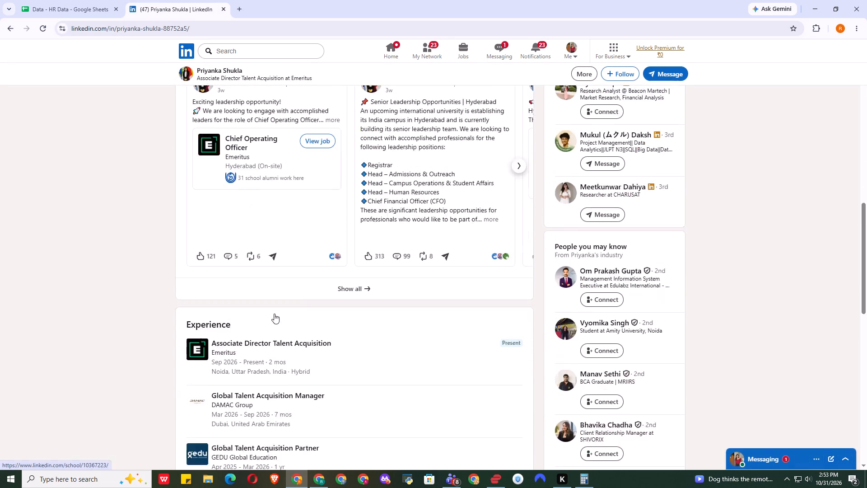
{"action": "scroll", "coordinate": [274, 312], "scroll_direction": "down", "scroll_amount": 2}
{"action": "left_click_drag", "start_coordinate": [338, 347], "coordinate": [292, 349]}
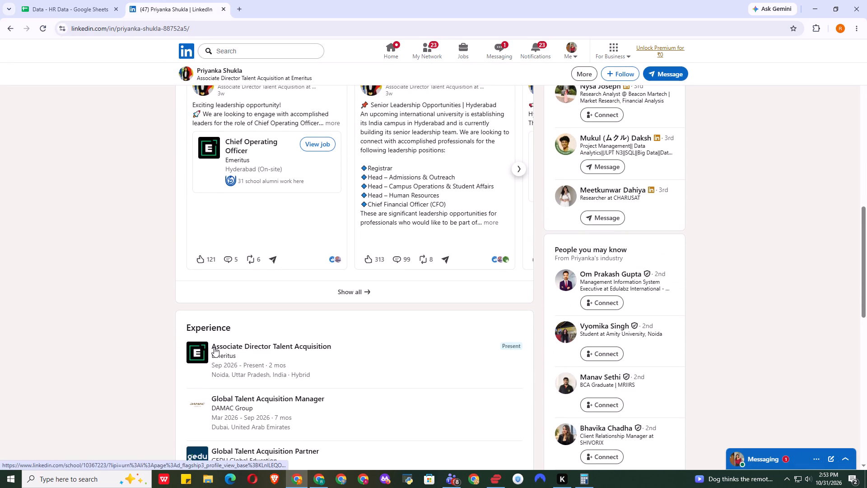
{"action": "left_click_drag", "start_coordinate": [210, 345], "coordinate": [326, 351]}
{"action": "key", "text": "ctrl+c"}
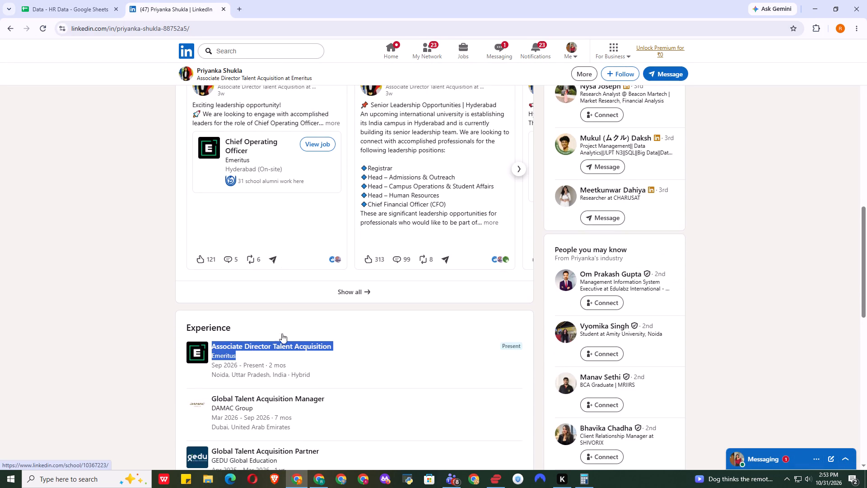
{"action": "left_click", "coordinate": [41, 3]}
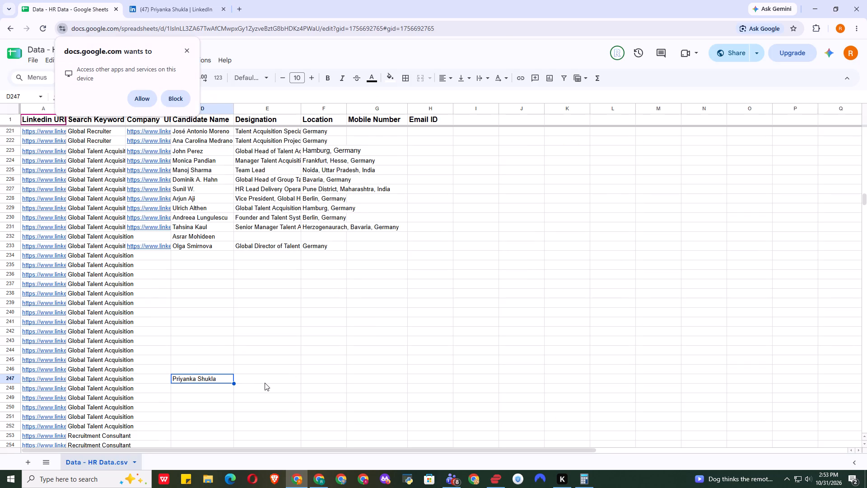
{"action": "double_click", "coordinate": [265, 383]}
{"action": "key", "text": "ctrl+v"}
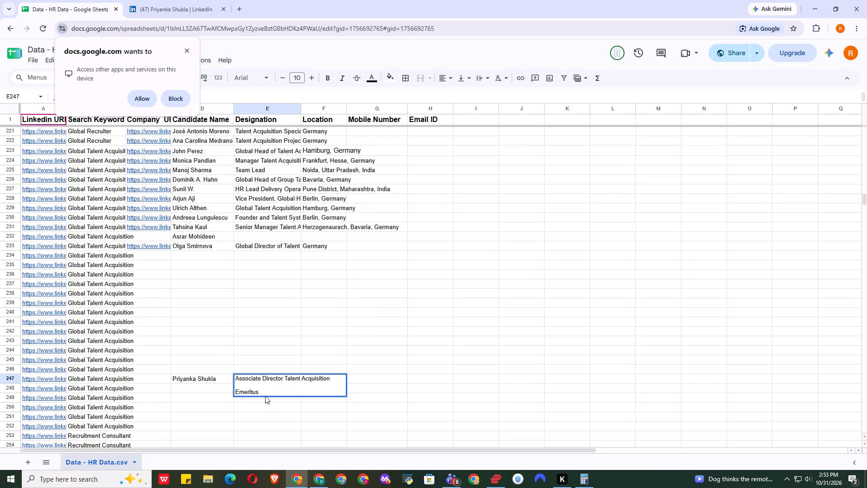
{"action": "left_click_drag", "start_coordinate": [268, 390], "coordinate": [234, 383]}
{"action": "key", "text": "BackSpace"}
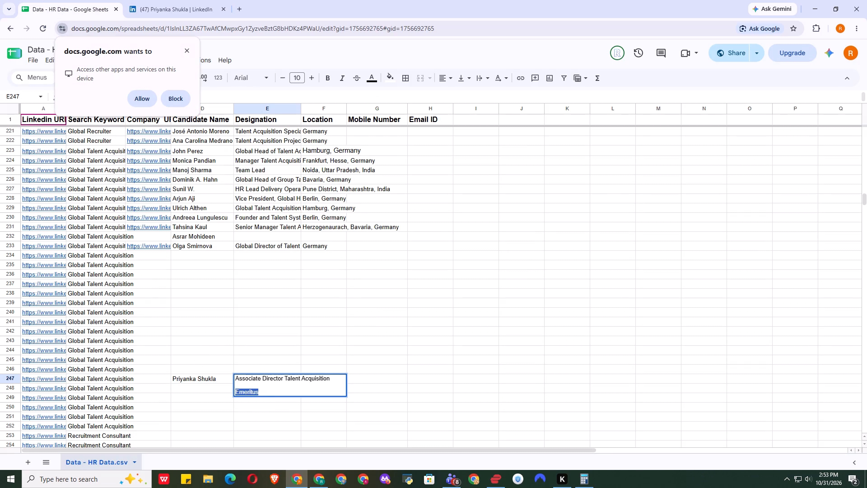
{"action": "key", "text": "BackSpace"}
{"action": "key", "text": "BackSpace"}
{"action": "left_click", "coordinate": [404, 377]}
{"action": "left_click", "coordinate": [294, 410]}
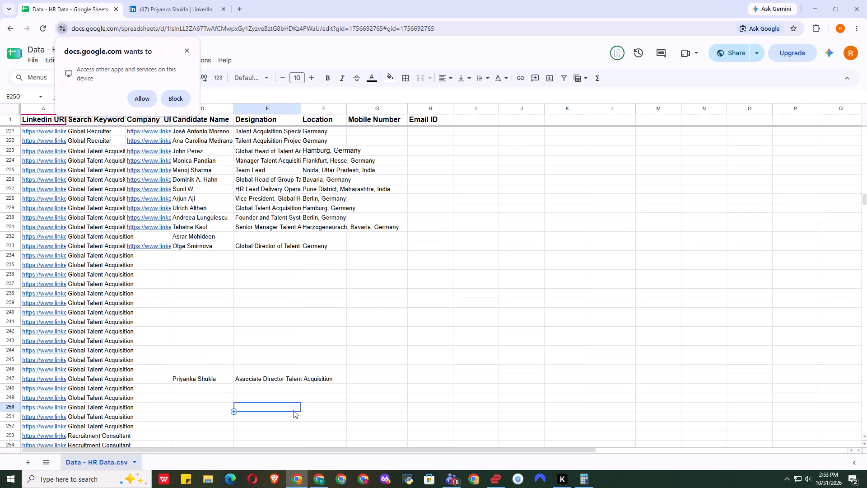
Copy the location "Noida, Uttar Pradesh, India" from the profile header into row 247's Location cell as cell text.
{"action": "left_click", "coordinate": [164, 4]}
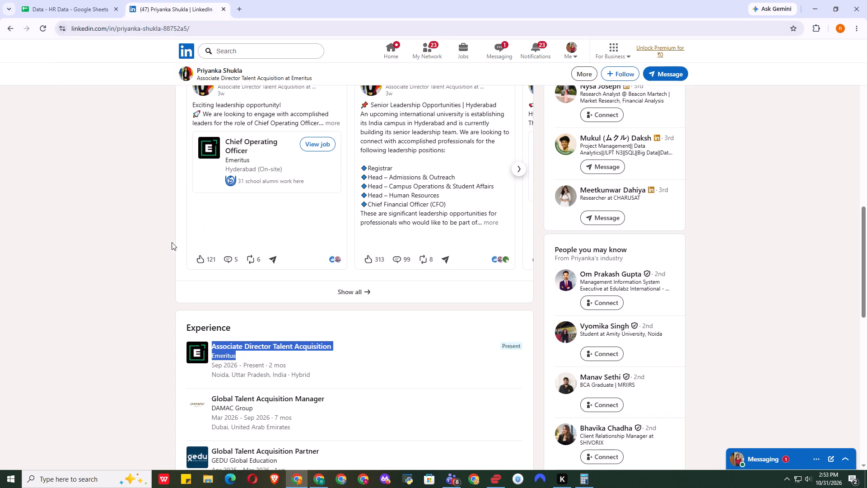
{"action": "scroll", "coordinate": [277, 213], "scroll_direction": "up", "scroll_amount": 9}
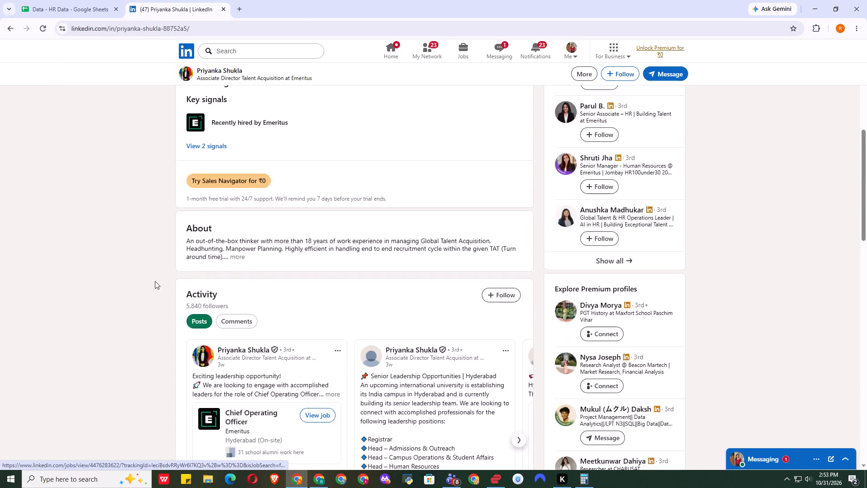
{"action": "scroll", "coordinate": [229, 244], "scroll_direction": "up", "scroll_amount": 1}
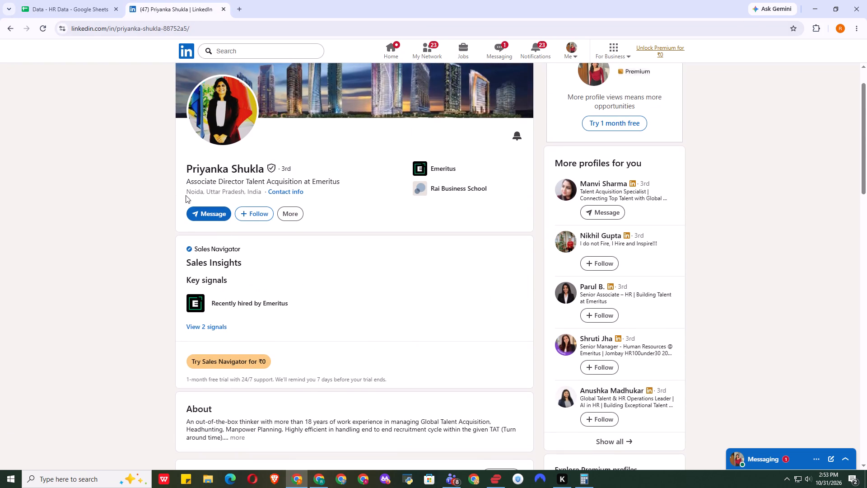
{"action": "left_click_drag", "start_coordinate": [181, 190], "coordinate": [261, 197]}
{"action": "key", "text": "ctrl+c"}
{"action": "left_click", "coordinate": [27, 0]}
{"action": "left_click", "coordinate": [333, 381]}
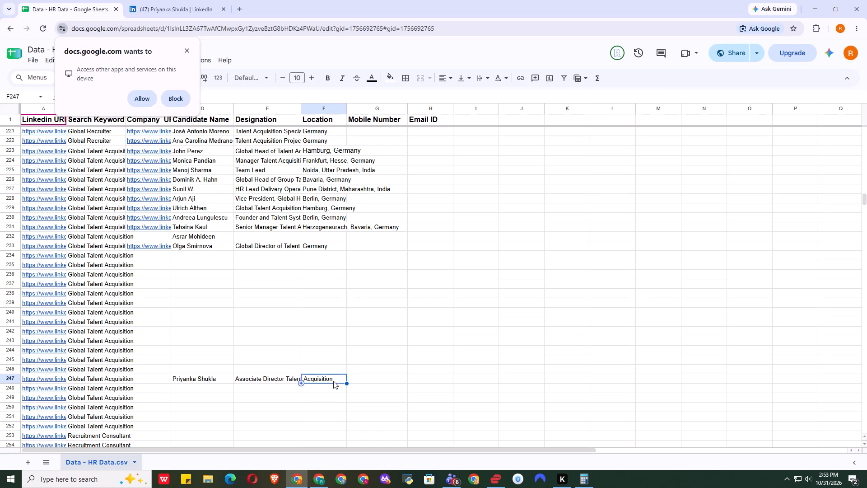
{"action": "double_click", "coordinate": [335, 374]}
{"action": "double_click", "coordinate": [333, 383]}
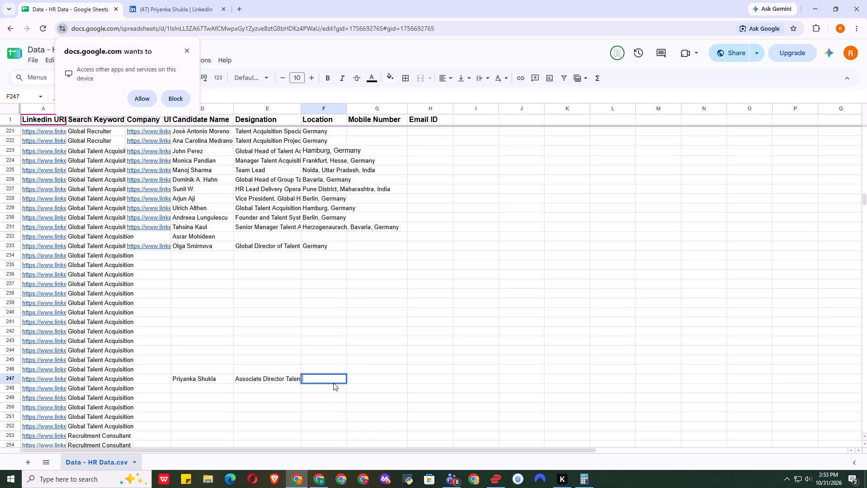
{"action": "key", "text": "ctrl+v"}
{"action": "left_click", "coordinate": [332, 408]}
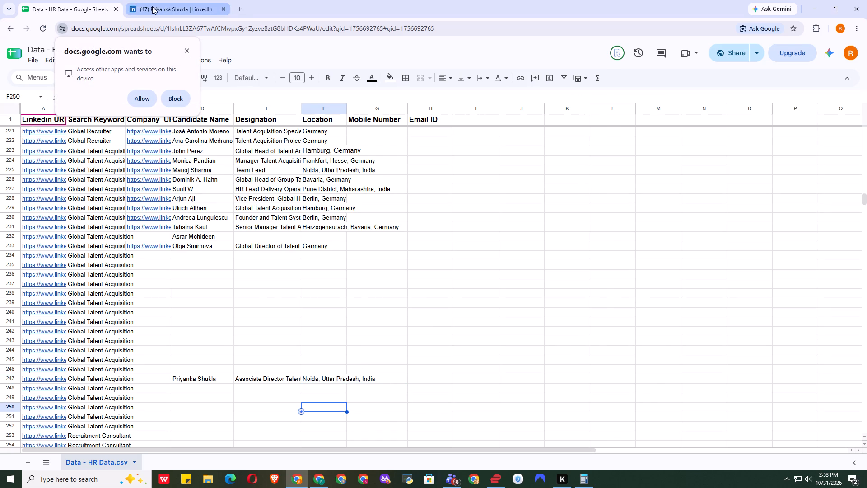
Open the Emeritus page from the profile's Experience section and move its LinkedIn URL into row 247's Company URL cell.
{"action": "left_click", "coordinate": [155, 8]}
{"action": "scroll", "coordinate": [238, 325], "scroll_direction": "down", "scroll_amount": 8}
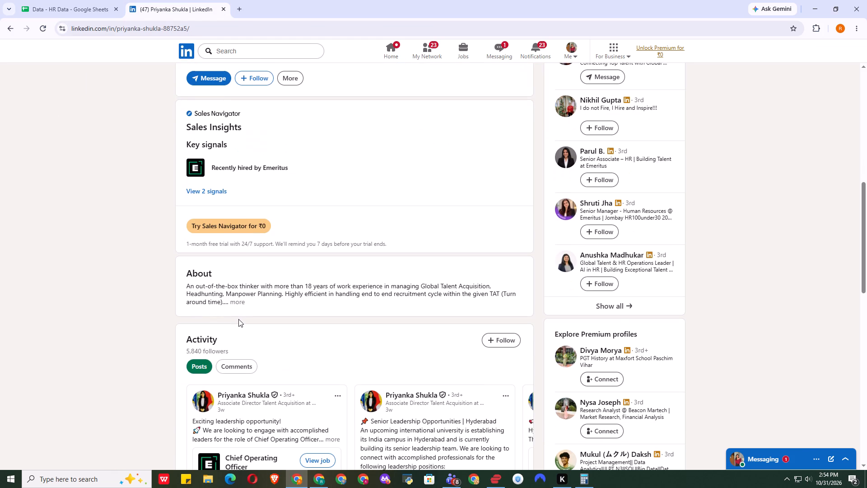
{"action": "scroll", "coordinate": [238, 319], "scroll_direction": "down", "scroll_amount": 5}
{"action": "scroll", "coordinate": [256, 353], "scroll_direction": "up", "scroll_amount": 1}
{"action": "left_click", "coordinate": [200, 262]}
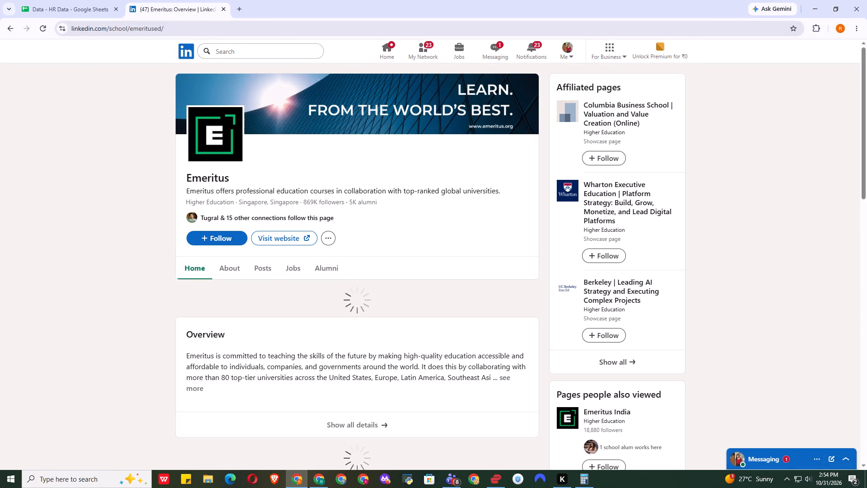
{"action": "left_click_drag", "start_coordinate": [235, 33], "coordinate": [0, 117]}
{"action": "key", "text": "ctrl+x"}
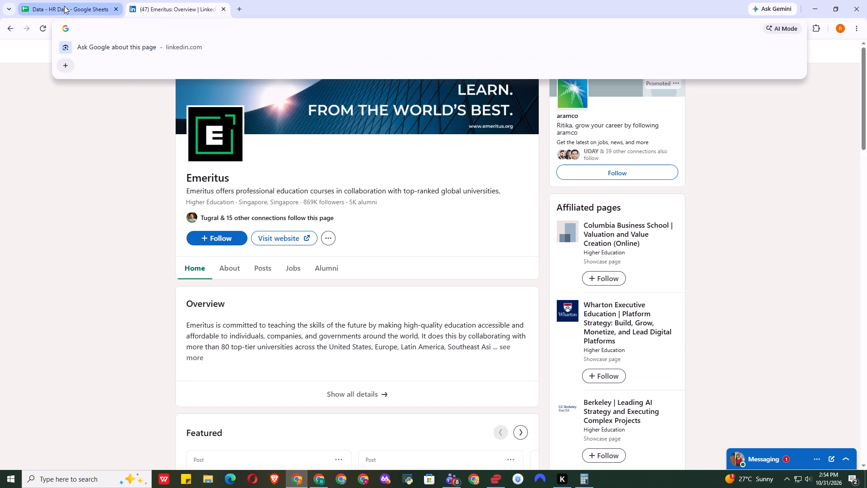
{"action": "left_click", "coordinate": [64, 6]}
{"action": "left_click", "coordinate": [161, 378]}
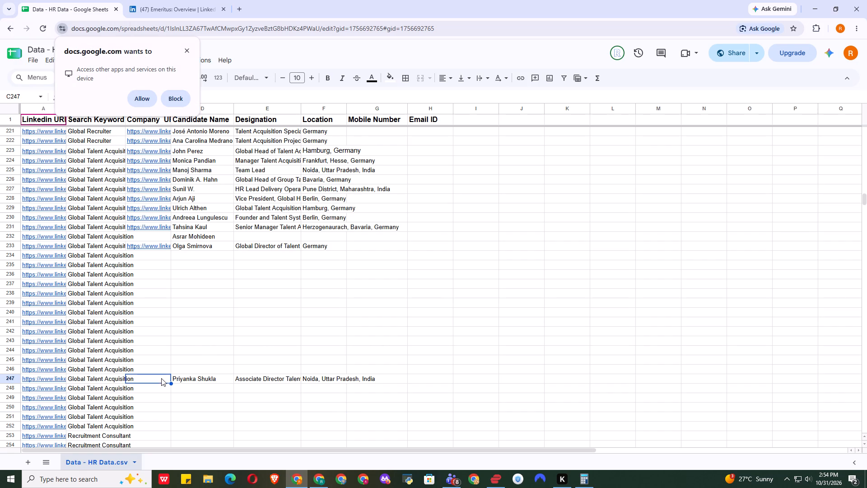
{"action": "double_click", "coordinate": [161, 378]}
{"action": "key", "text": "ctrl+v"}
{"action": "left_click", "coordinate": [329, 362]}
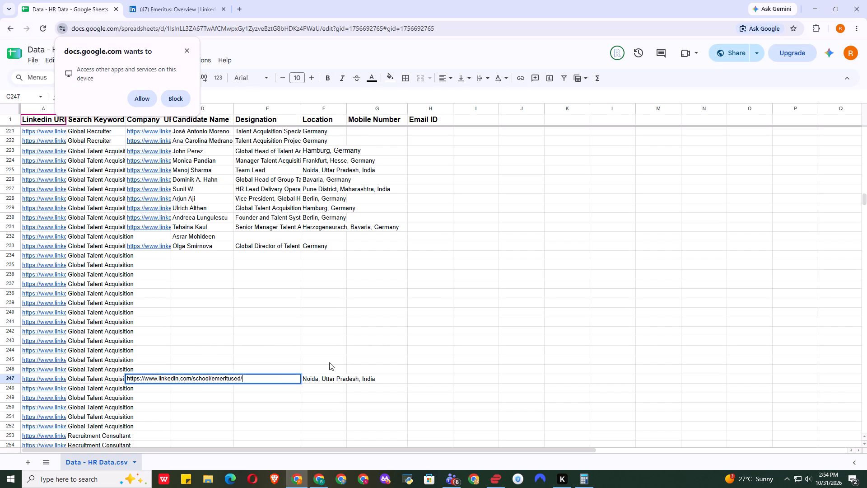
{"action": "left_click", "coordinate": [304, 299]}
Return to row 247's LinkedIn profile and check its experience and contact info for a mobile number and email.
{"action": "left_click", "coordinate": [365, 376]}
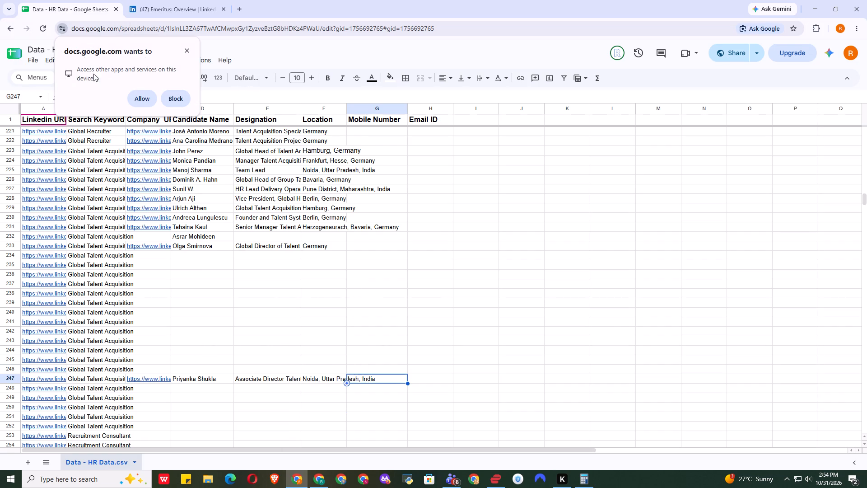
{"action": "left_click", "coordinate": [149, 13]}
{"action": "left_click", "coordinate": [75, 8]}
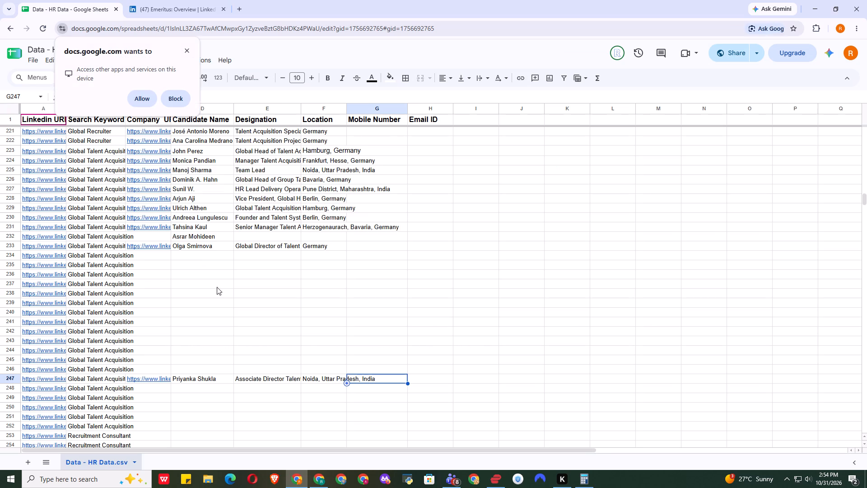
{"action": "scroll", "coordinate": [223, 301], "scroll_direction": "down", "scroll_amount": 2}
{"action": "left_click", "coordinate": [188, 0]}
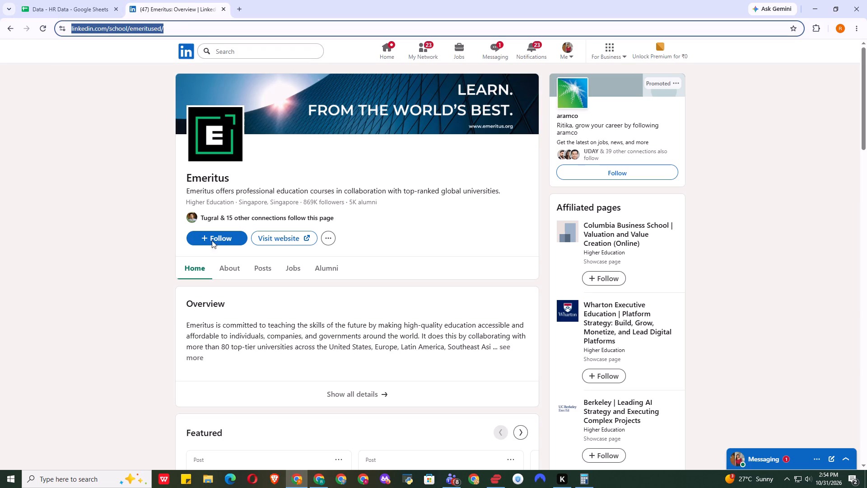
{"action": "left_click", "coordinate": [4, 33]}
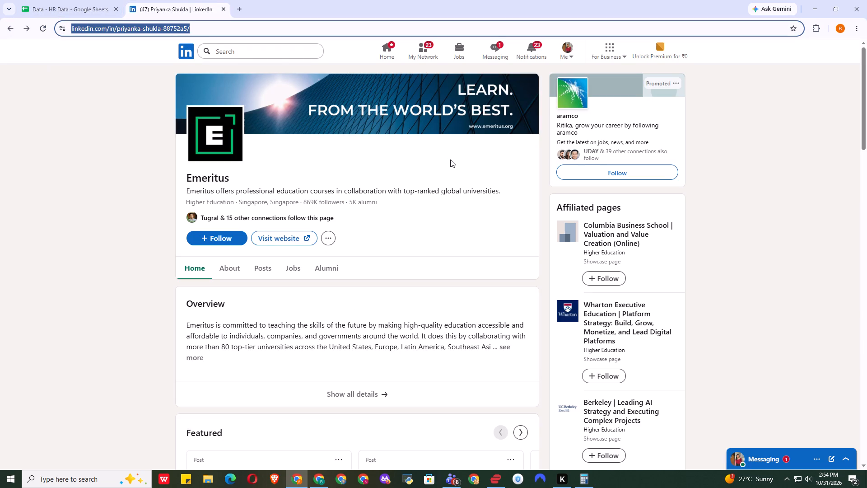
{"action": "scroll", "coordinate": [369, 317], "scroll_direction": "down", "scroll_amount": 2}
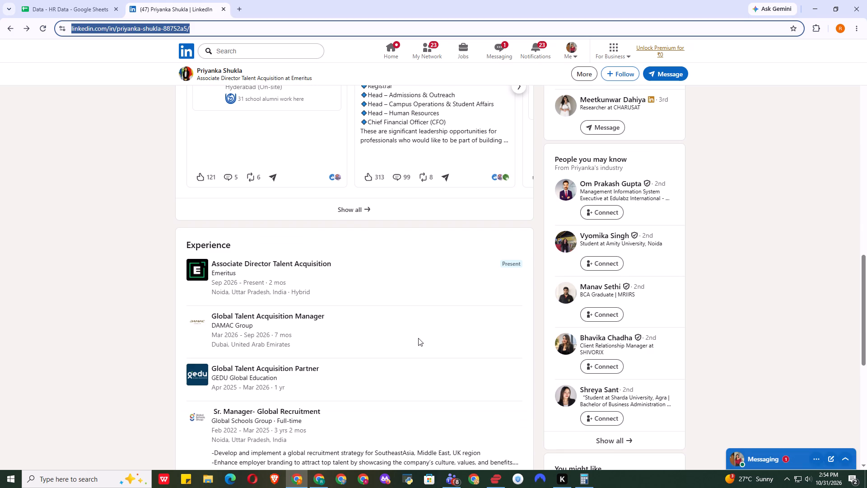
{"action": "scroll", "coordinate": [424, 338], "scroll_direction": "up", "scroll_amount": 7}
{"action": "scroll", "coordinate": [359, 339], "scroll_direction": "up", "scroll_amount": 2}
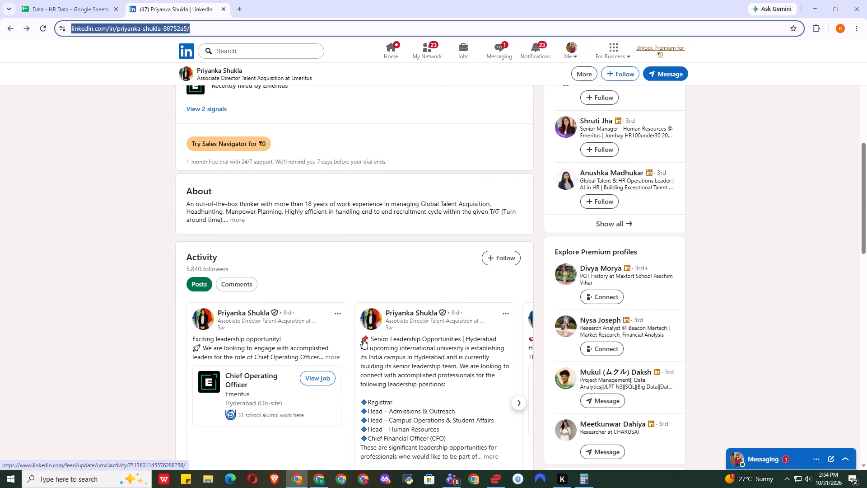
{"action": "scroll", "coordinate": [363, 339], "scroll_direction": "up", "scroll_amount": 6}
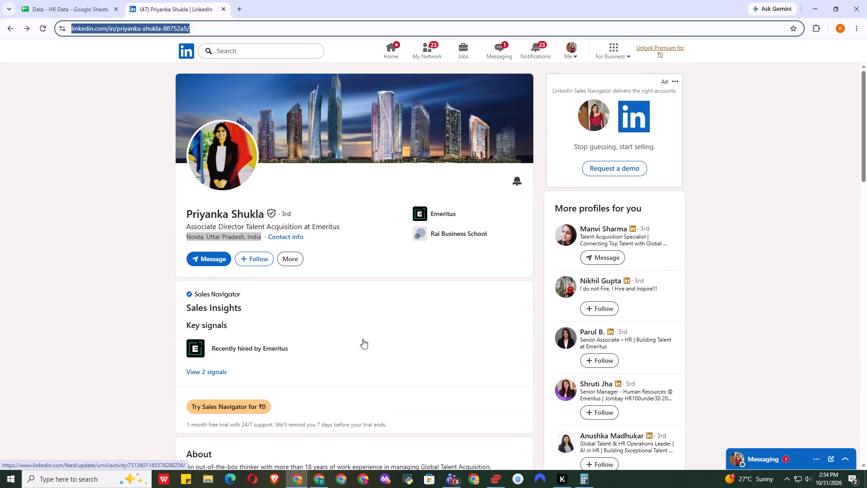
{"action": "scroll", "coordinate": [363, 339], "scroll_direction": "up", "scroll_amount": 1}
{"action": "scroll", "coordinate": [363, 339], "scroll_direction": "down", "scroll_amount": 1}
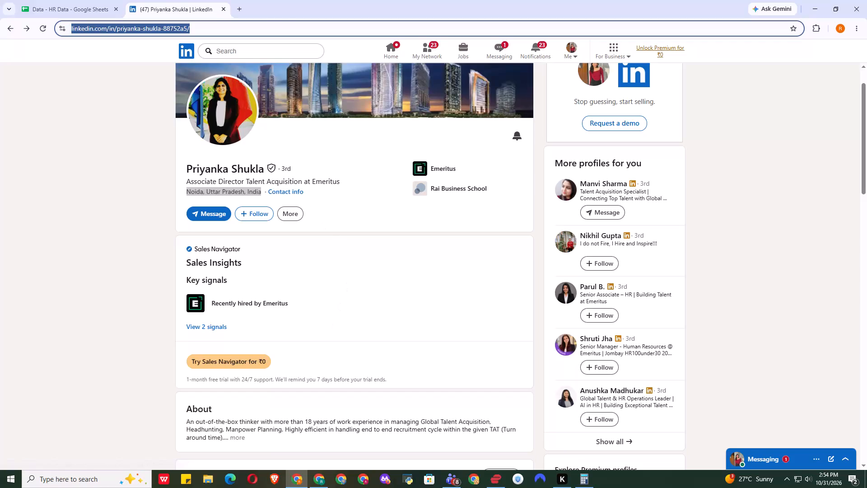
{"action": "left_click", "coordinate": [296, 193]}
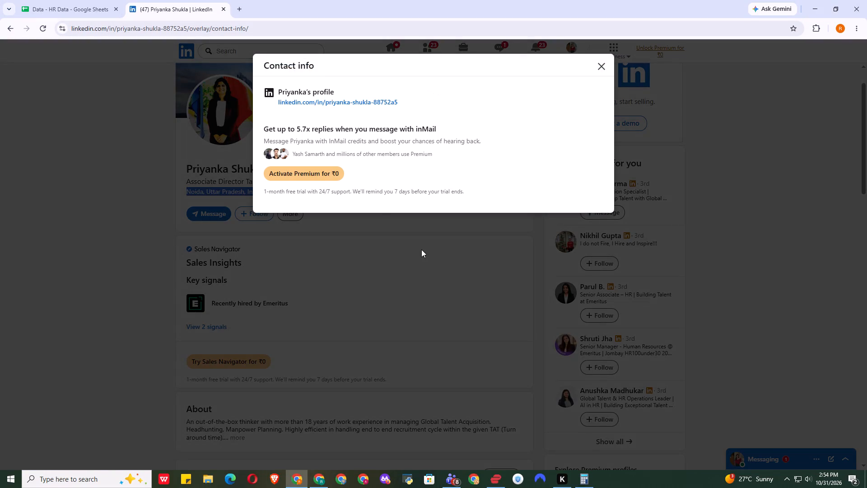
{"action": "left_click", "coordinate": [378, 297]}
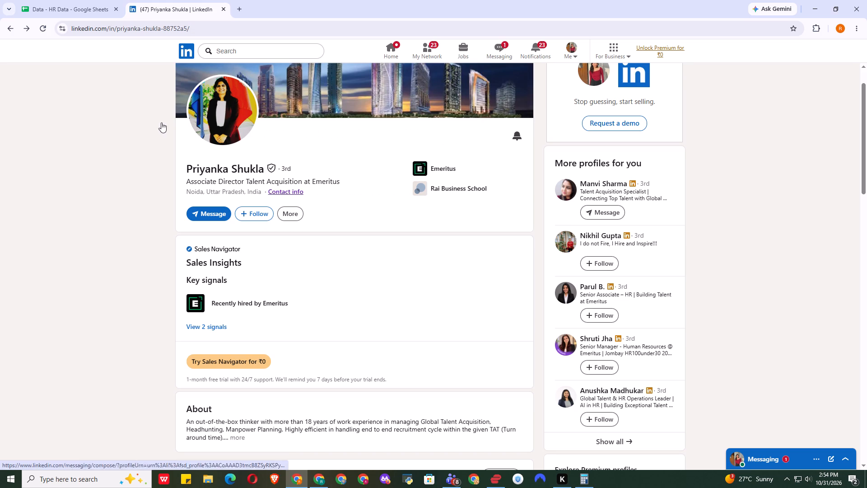
Open the LinkedIn profile linked in row 248 of the HR Data sheet in the existing LinkedIn tab.
{"action": "left_click", "coordinate": [34, 0]}
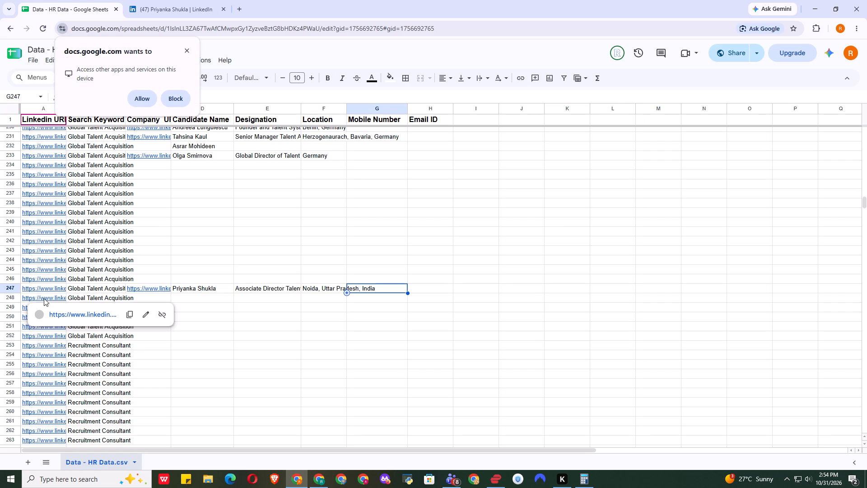
{"action": "left_click", "coordinate": [45, 298]}
{"action": "key", "text": "ctrl+c"}
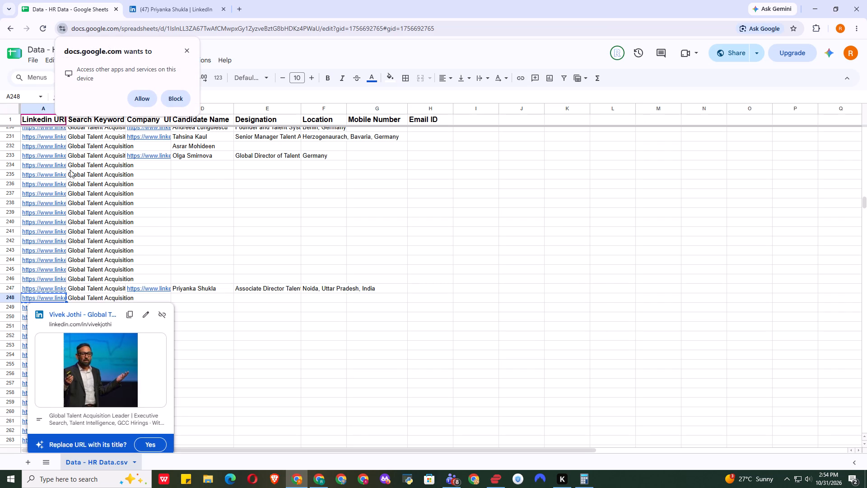
{"action": "left_click", "coordinate": [160, 0]}
{"action": "left_click_drag", "start_coordinate": [244, 28], "coordinate": [0, 126]}
{"action": "key", "text": "ctrl+v"}
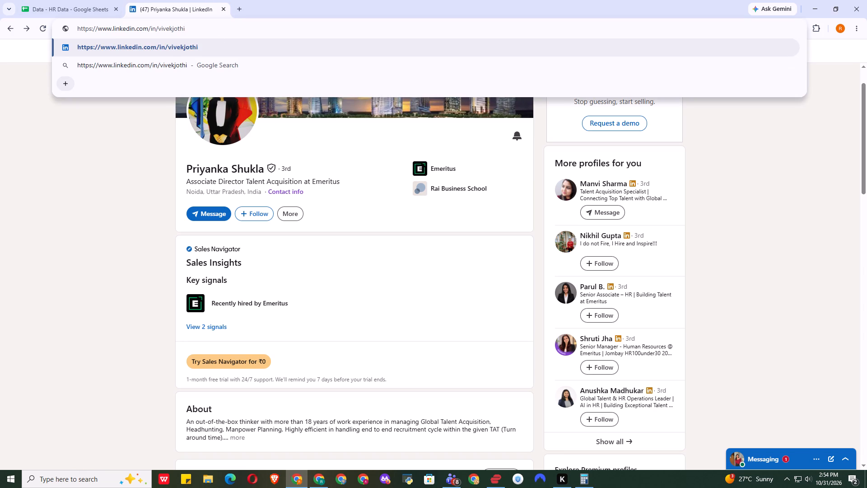
{"action": "key", "text": "Return"}
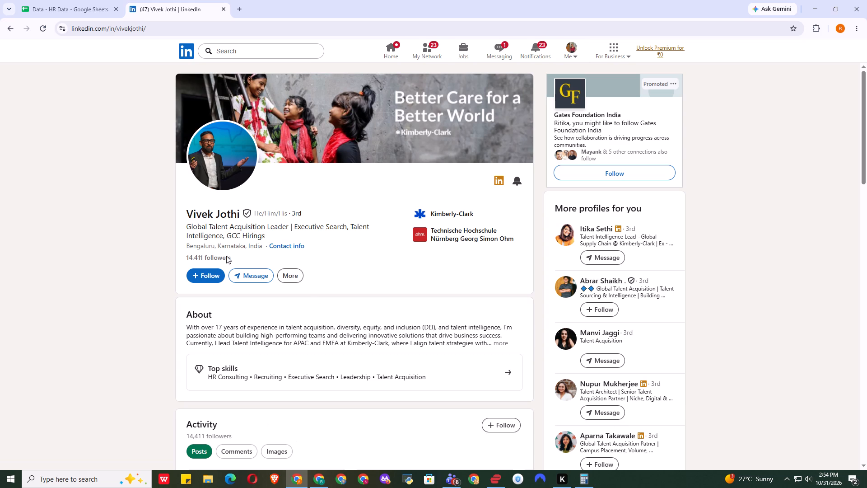
Copy the location "Bengaluru, Karnataka, India" from the profile header into row 248's Location cell as cell text.
{"action": "left_click_drag", "start_coordinate": [187, 243], "coordinate": [205, 247]}
{"action": "left_click_drag", "start_coordinate": [205, 247], "coordinate": [264, 245]}
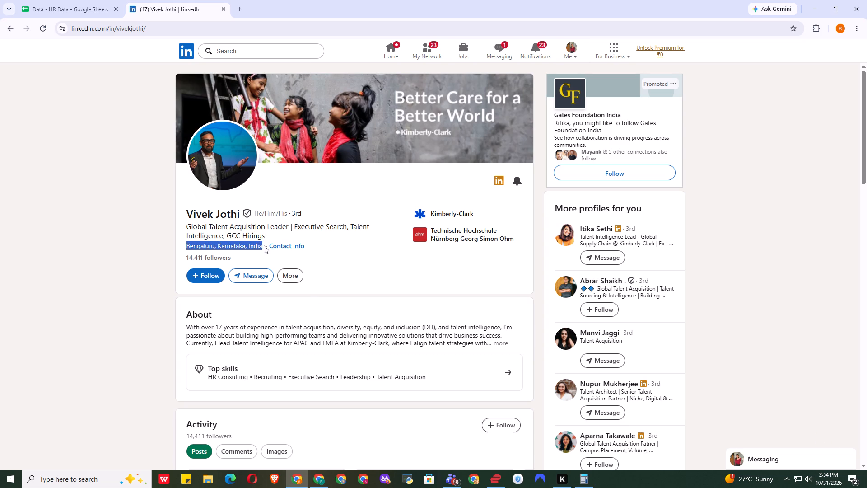
{"action": "left_click_drag", "start_coordinate": [264, 245], "coordinate": [264, 246]}
{"action": "key", "text": "ctrl+c"}
{"action": "left_click", "coordinate": [53, 0]}
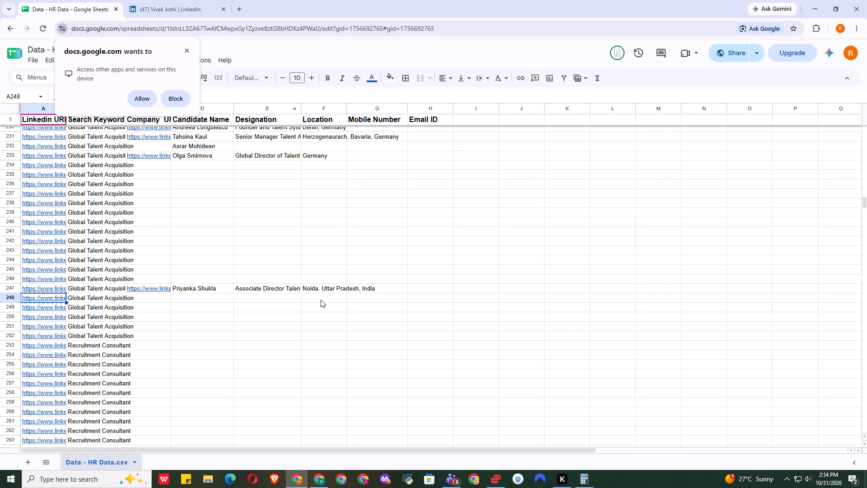
{"action": "double_click", "coordinate": [321, 300]}
{"action": "key", "text": "ctrl+v"}
{"action": "left_click", "coordinate": [320, 324]}
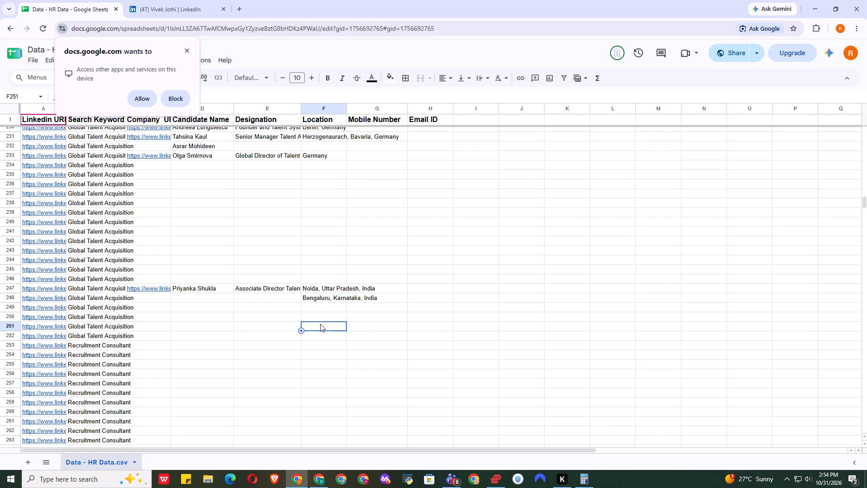
Copy the candidate's name from the LinkedIn profile header into row 248's Candidate Name cell as cell text.
{"action": "left_click", "coordinate": [165, 3]}
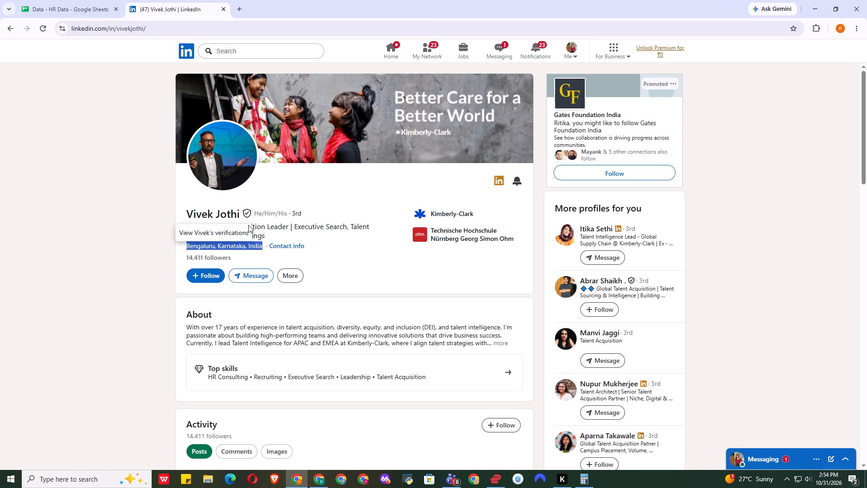
{"action": "left_click_drag", "start_coordinate": [187, 211], "coordinate": [251, 222]}
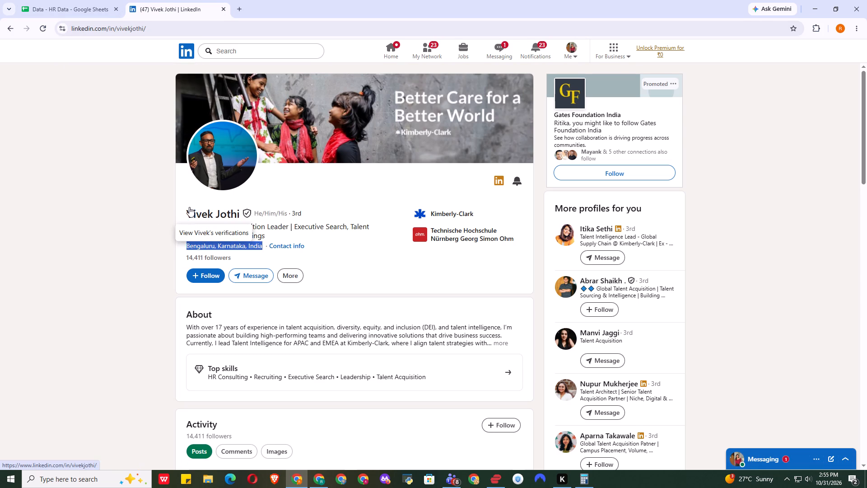
{"action": "left_click_drag", "start_coordinate": [182, 208], "coordinate": [241, 212]}
{"action": "key", "text": "ctrl+c"}
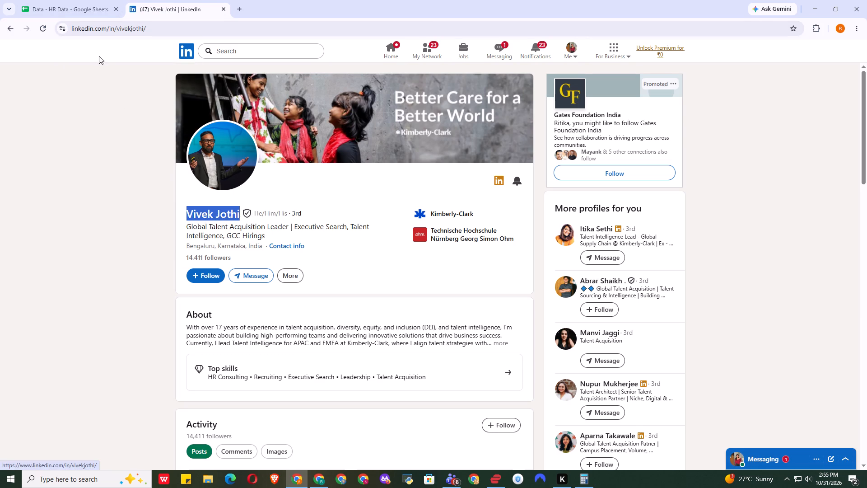
{"action": "left_click", "coordinate": [69, 28]}
{"action": "left_click", "coordinate": [74, 0]}
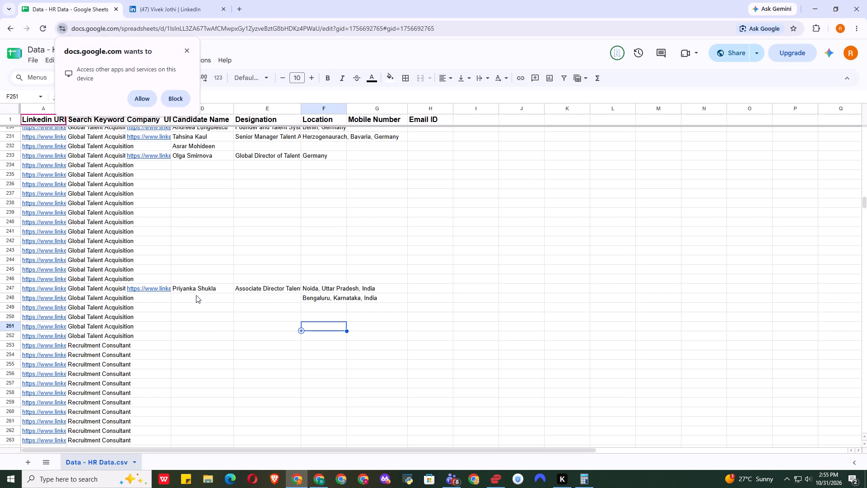
{"action": "double_click", "coordinate": [196, 295]}
{"action": "key", "text": "ctrl+v"}
{"action": "left_click", "coordinate": [206, 348]}
Copy the current job title "Head of Talent Intelligence APAC & EMEA" from the Experience section into row 248's Designation cell, keeping Company URL empty.
{"action": "left_click", "coordinate": [164, 2]}
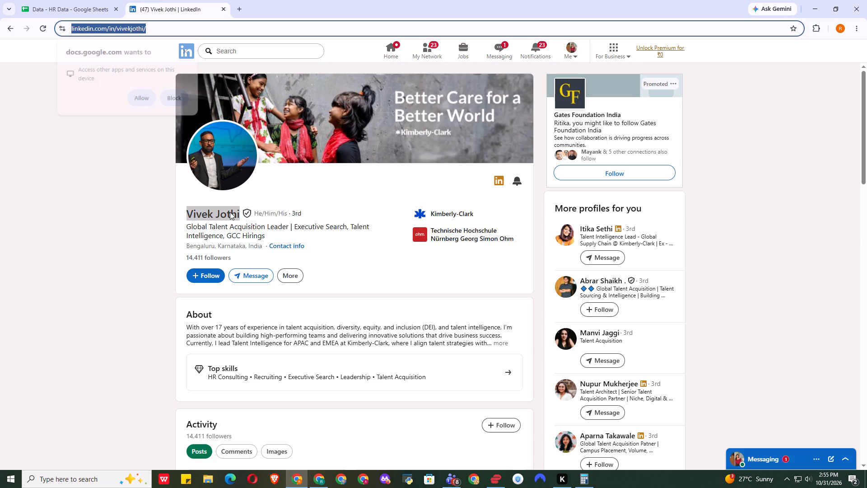
{"action": "scroll", "coordinate": [249, 273], "scroll_direction": "down", "scroll_amount": 13}
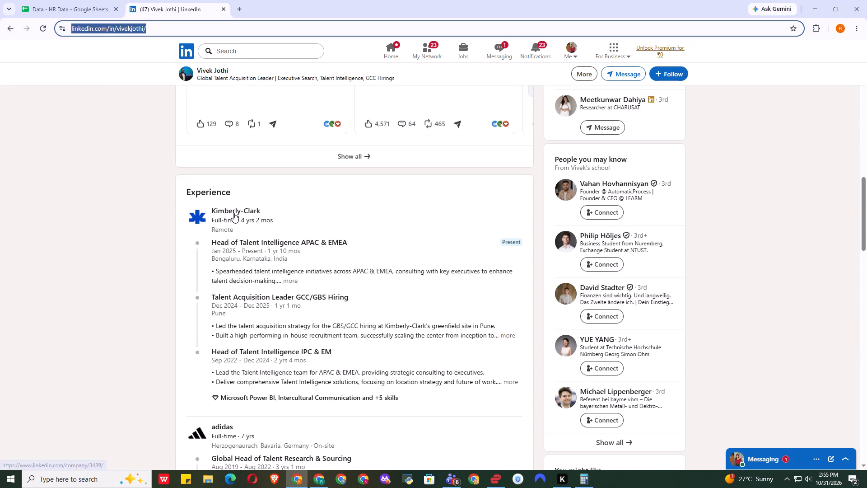
{"action": "left_click_drag", "start_coordinate": [209, 238], "coordinate": [231, 241]}
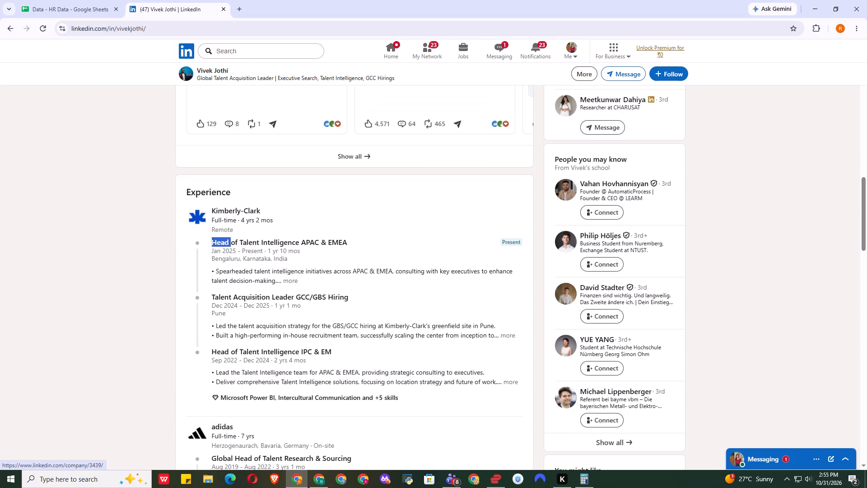
{"action": "left_click_drag", "start_coordinate": [231, 241], "coordinate": [355, 240]}
{"action": "key", "text": "ctrl+c"}
{"action": "left_click", "coordinate": [82, 0]}
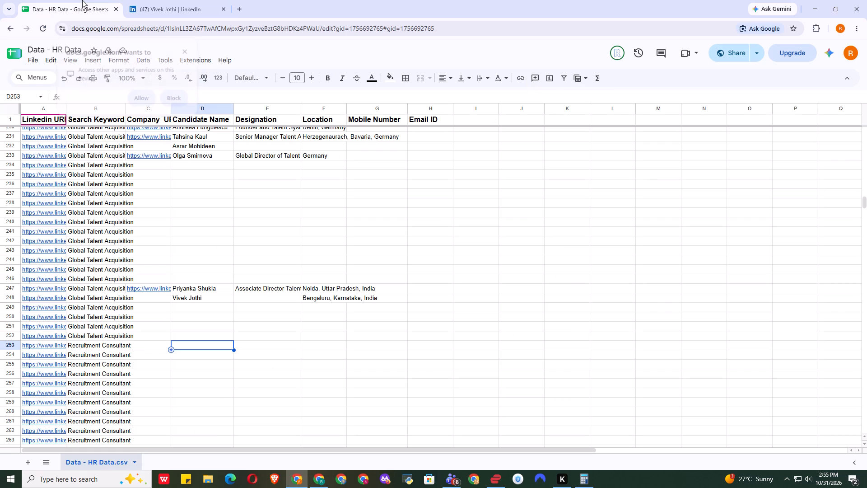
{"action": "left_click", "coordinate": [149, 302]}
{"action": "key", "text": "ctrl+v"}
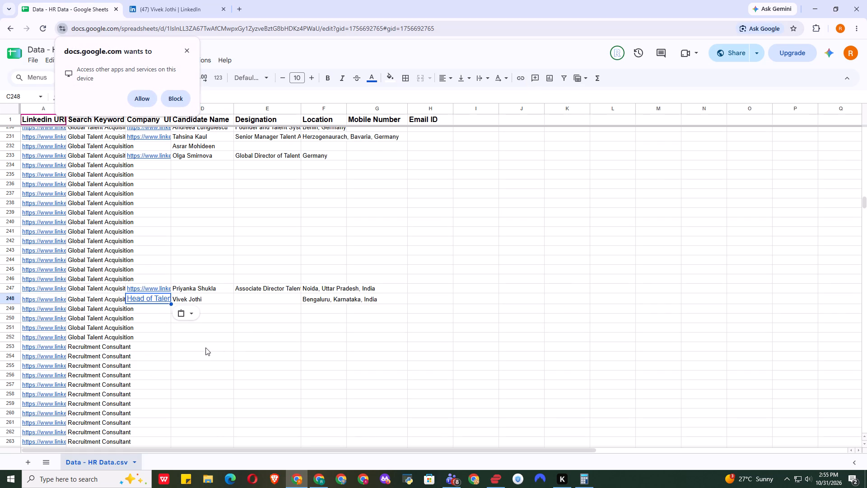
{"action": "key", "text": "BackSpace"}
{"action": "left_click", "coordinate": [199, 345]}
{"action": "double_click", "coordinate": [251, 300]}
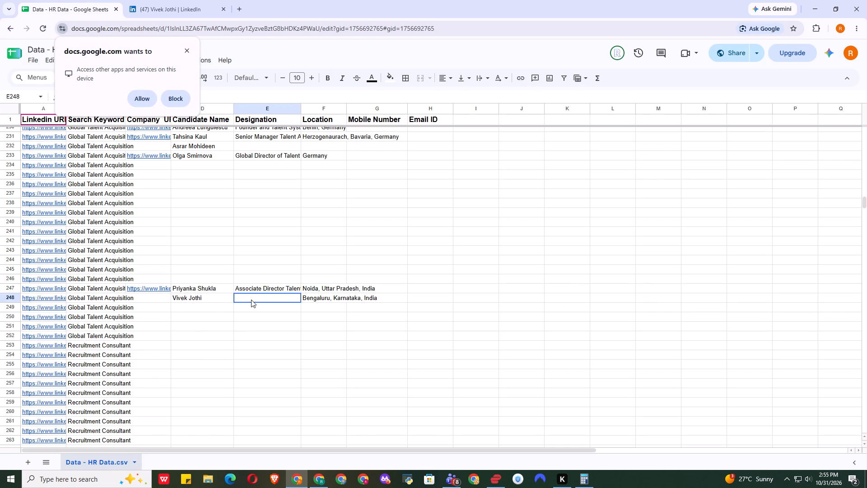
{"action": "key", "text": "ctrl+v"}
{"action": "left_click", "coordinate": [268, 353]}
Open the Kimberly-Clark page from the profile's Experience section and copy its LinkedIn URL into row 248's Company URL cell.
{"action": "left_click", "coordinate": [155, 0]}
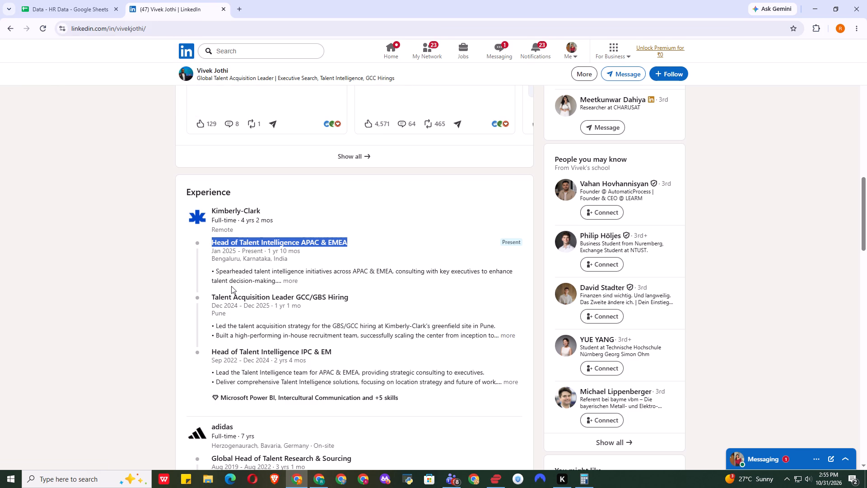
{"action": "left_click", "coordinate": [294, 280]}
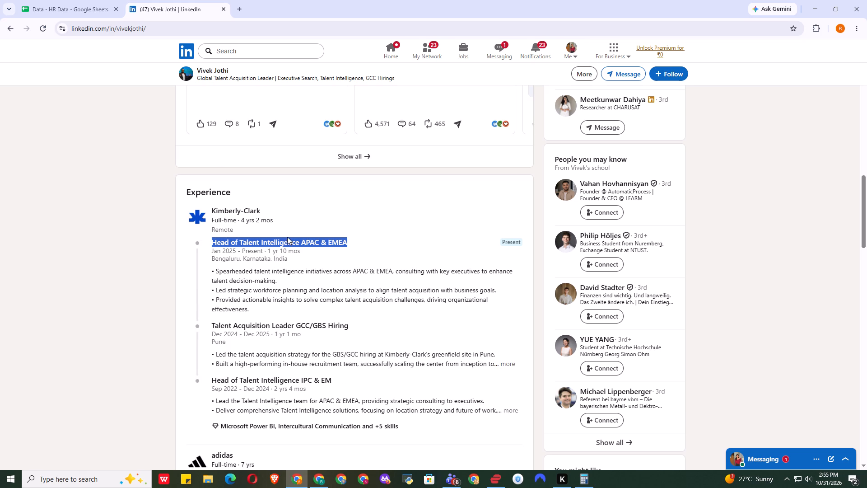
{"action": "left_click", "coordinate": [186, 210]}
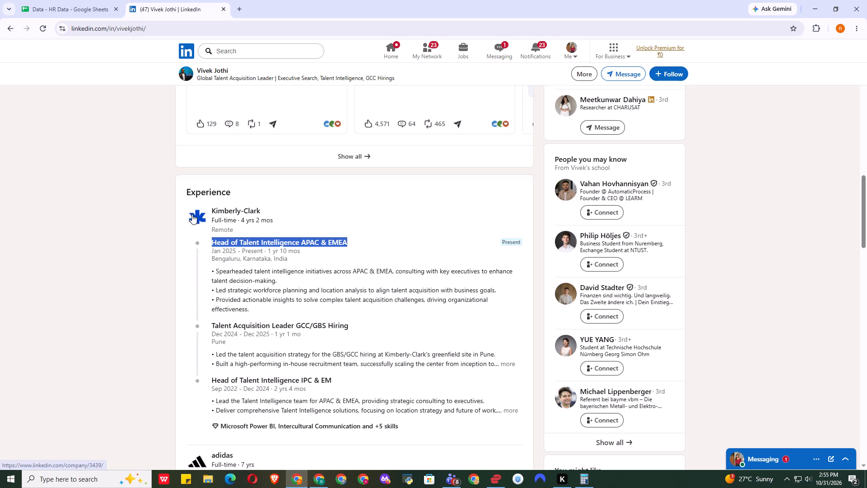
{"action": "left_click", "coordinate": [195, 215]}
{"action": "left_click_drag", "start_coordinate": [159, 33], "coordinate": [34, 51]}
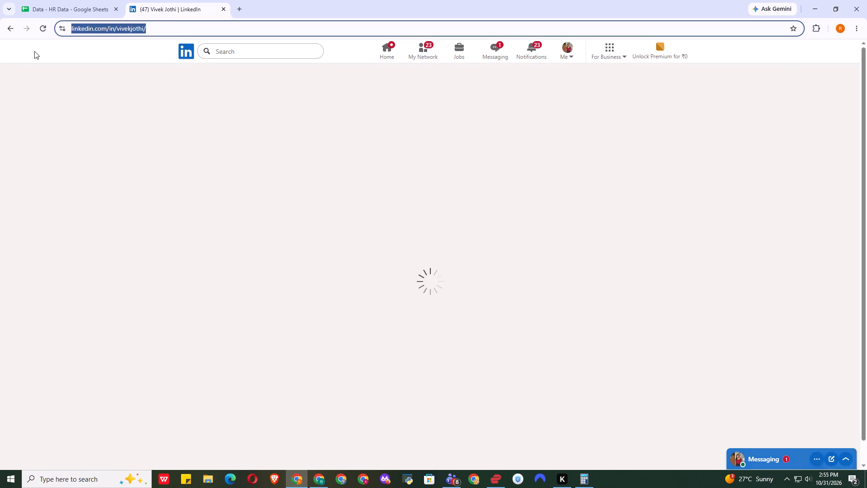
{"action": "key", "text": "ctrl+c"}
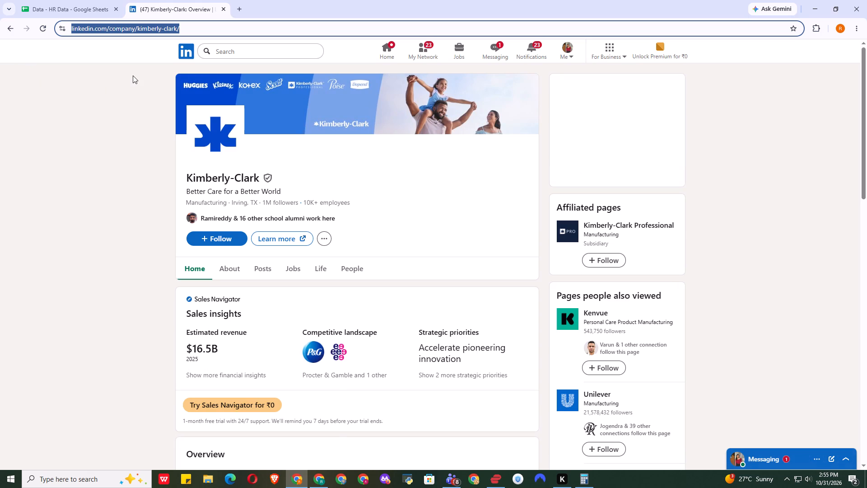
{"action": "key", "text": "ctrl+c"}
{"action": "left_click", "coordinate": [44, 0]}
{"action": "double_click", "coordinate": [157, 296]}
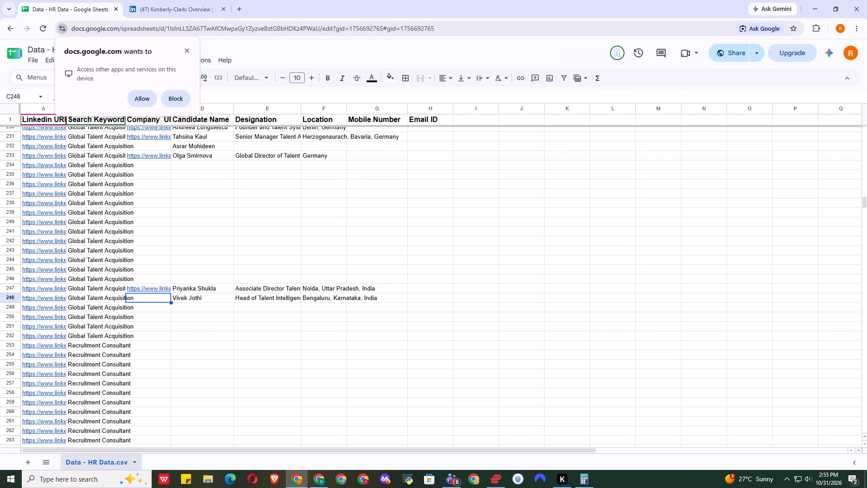
{"action": "key", "text": "ctrl+v"}
{"action": "left_click", "coordinate": [193, 352]}
Open the LinkedIn profile linked in row 249 of the HR Data sheet in the existing LinkedIn tab.
{"action": "left_click", "coordinate": [32, 306]}
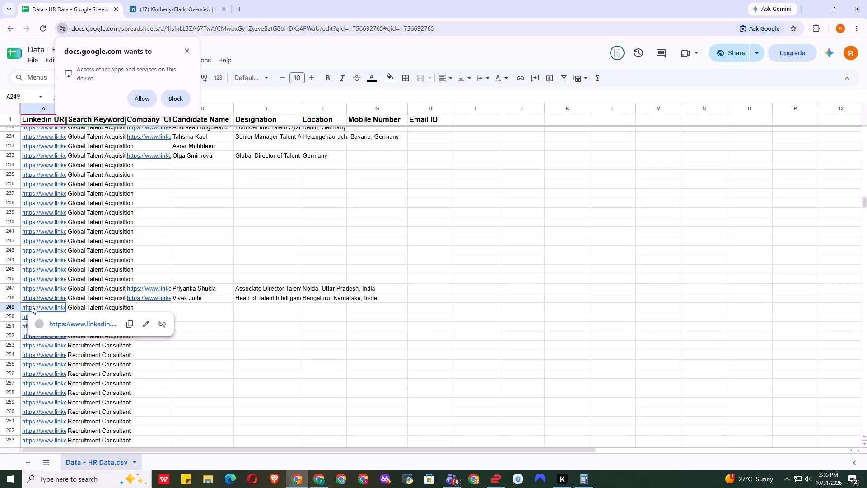
{"action": "key", "text": "ctrl+c"}
{"action": "left_click", "coordinate": [166, 3]}
{"action": "left_click", "coordinate": [196, 26]}
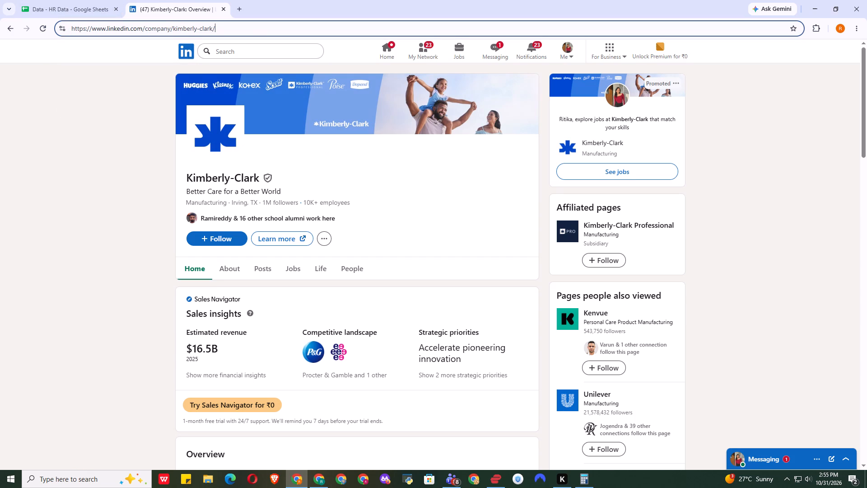
{"action": "left_click_drag", "start_coordinate": [249, 23], "coordinate": [38, 42]}
{"action": "key", "text": "ctrl+v"}
{"action": "key", "text": "Return"}
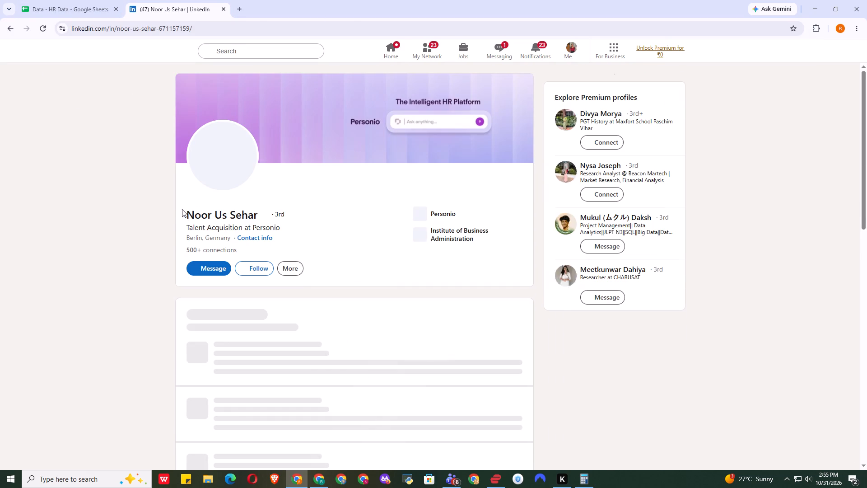
Copy the candidate's name from the profile header into row 249's Candidate Name cell as cell text.
{"action": "left_click_drag", "start_coordinate": [182, 209], "coordinate": [259, 214]}
{"action": "key", "text": "ctrl+c"}
{"action": "key", "text": "ctrl+c"}
{"action": "left_click", "coordinate": [43, 0]}
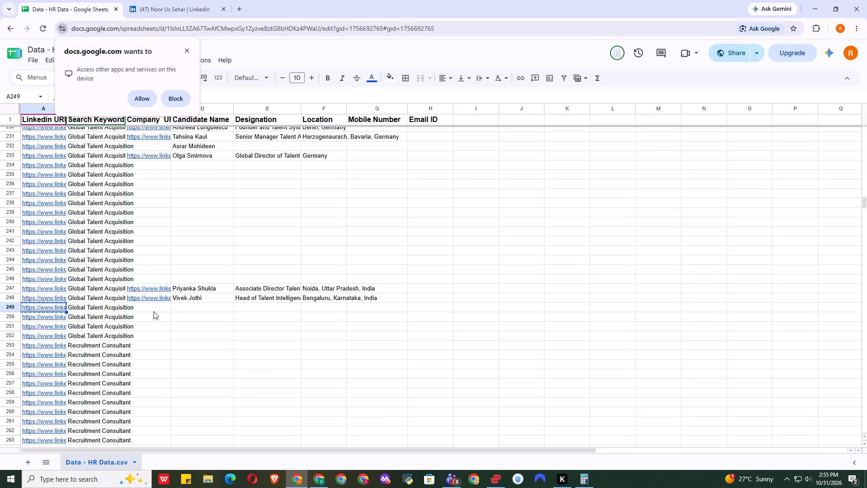
{"action": "left_click", "coordinate": [197, 300]}
{"action": "double_click", "coordinate": [198, 308]}
{"action": "key", "text": "ctrl+v"}
{"action": "left_click", "coordinate": [303, 335]}
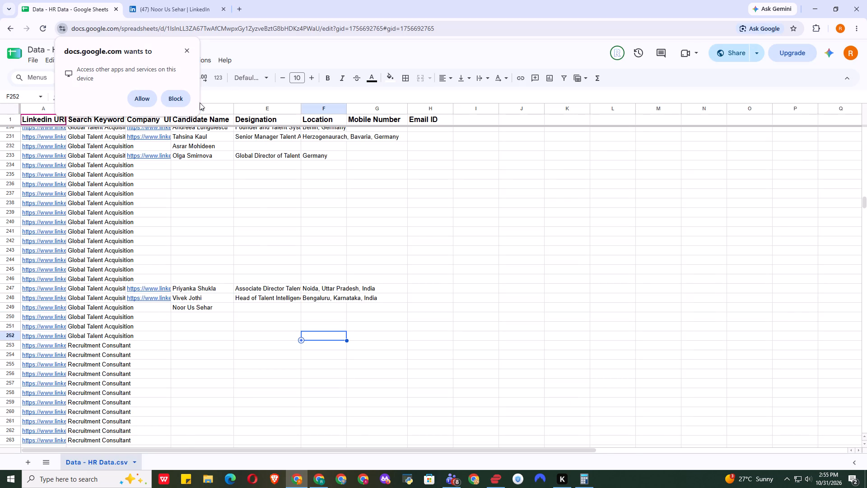
Copy the current job title "Talent Acquisition Partner" from the profile's Experience section into row 249's Designation cell as cell text.
{"action": "left_click", "coordinate": [170, 1]}
{"action": "scroll", "coordinate": [329, 258], "scroll_direction": "down", "scroll_amount": 2}
{"action": "scroll", "coordinate": [279, 267], "scroll_direction": "down", "scroll_amount": 3}
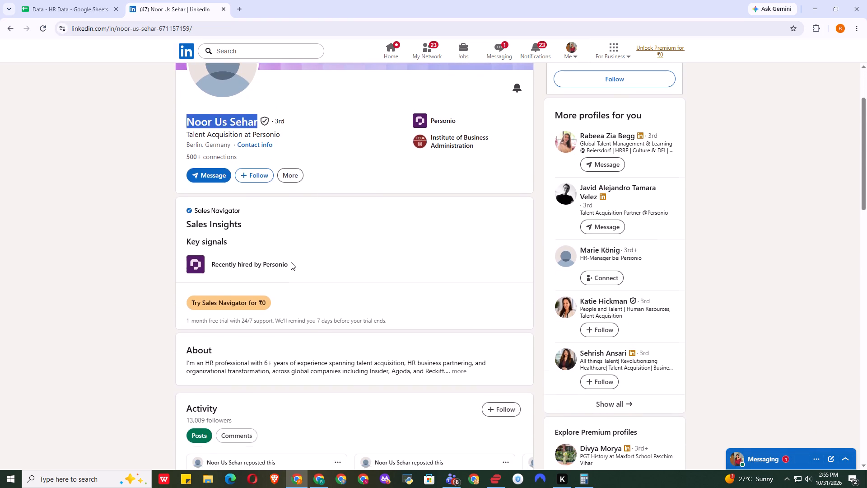
{"action": "scroll", "coordinate": [291, 262], "scroll_direction": "down", "scroll_amount": 6}
{"action": "scroll", "coordinate": [255, 327], "scroll_direction": "down", "scroll_amount": 2}
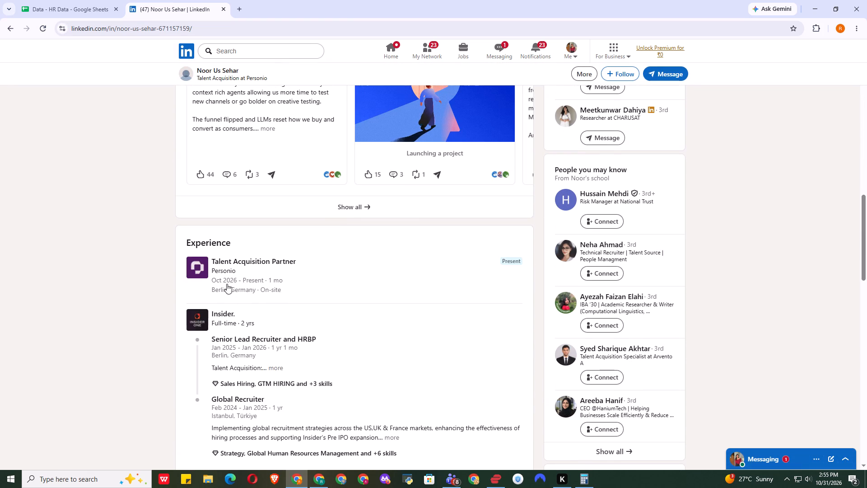
{"action": "left_click_drag", "start_coordinate": [212, 257], "coordinate": [305, 274]}
{"action": "left_click_drag", "start_coordinate": [300, 261], "coordinate": [294, 262]}
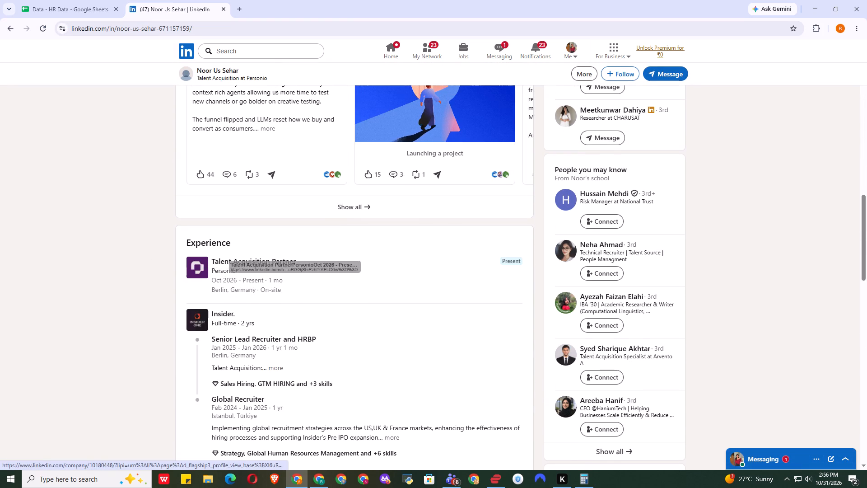
{"action": "left_click_drag", "start_coordinate": [294, 262], "coordinate": [283, 260]}
{"action": "left_click_drag", "start_coordinate": [210, 257], "coordinate": [240, 261]}
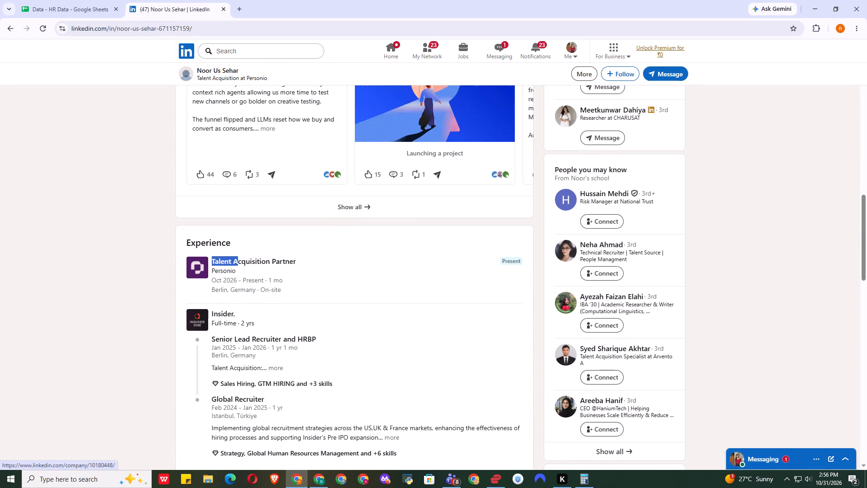
{"action": "left_click_drag", "start_coordinate": [240, 261], "coordinate": [297, 263]}
{"action": "key", "text": "ctrl+c"}
{"action": "left_click", "coordinate": [72, 16]}
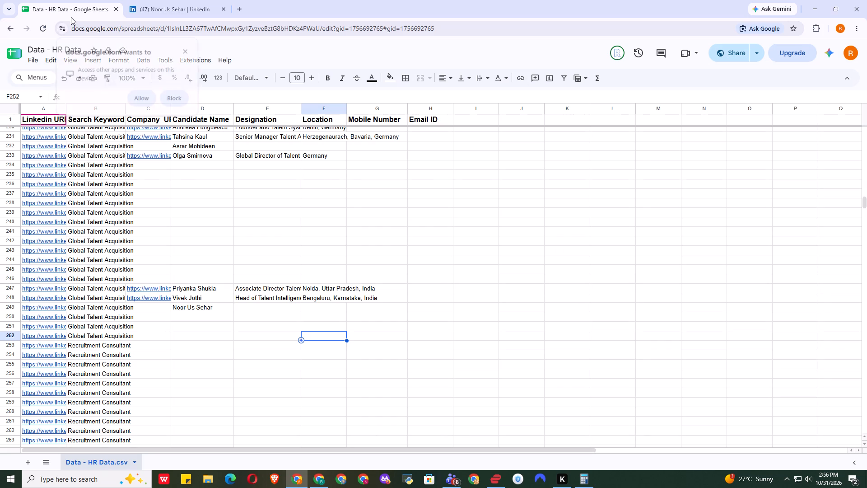
{"action": "double_click", "coordinate": [256, 309]}
{"action": "key", "text": "ctrl+v"}
{"action": "left_click", "coordinate": [261, 357], "text": "ctrl"}
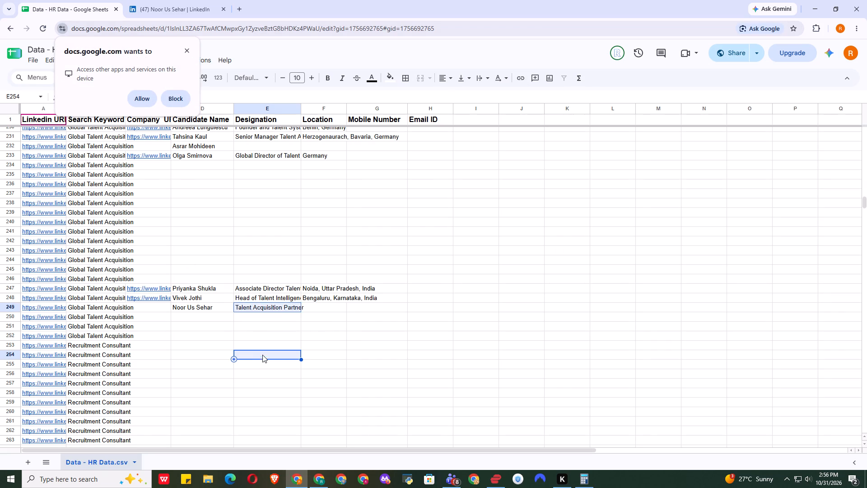
Return to the header of row 249's LinkedIn profile and check its contact info for a mobile number and email.
{"action": "left_click", "coordinate": [320, 306]}
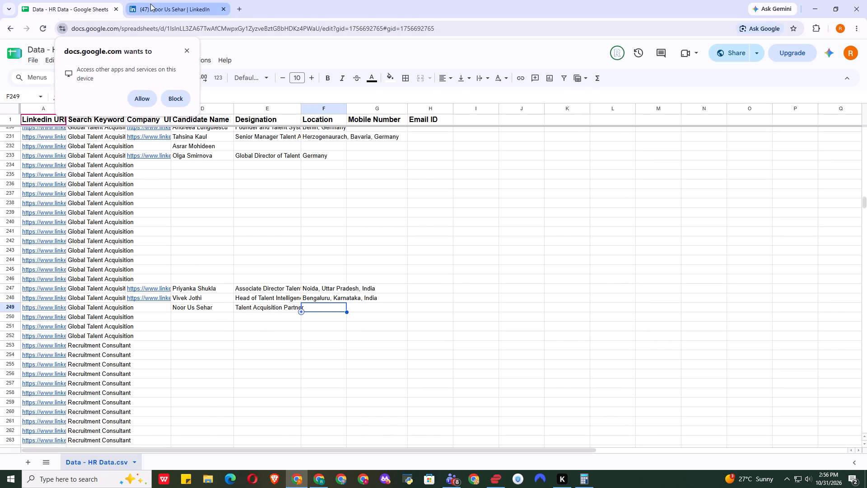
{"action": "left_click", "coordinate": [150, 4]}
{"action": "scroll", "coordinate": [264, 240], "scroll_direction": "up", "scroll_amount": 5}
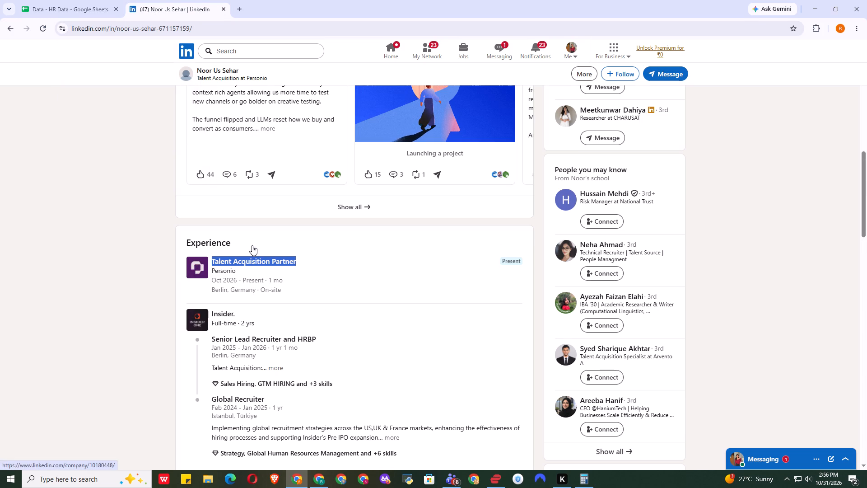
{"action": "scroll", "coordinate": [238, 244], "scroll_direction": "up", "scroll_amount": 7}
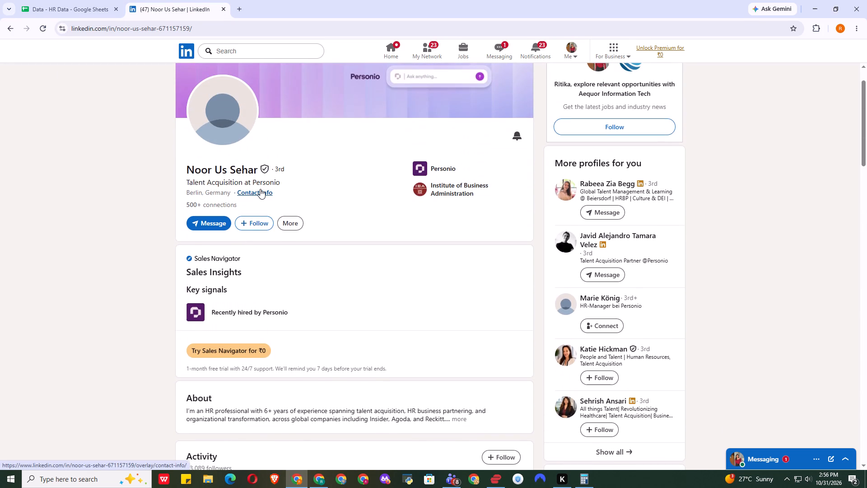
{"action": "left_click", "coordinate": [260, 189]}
{"action": "left_click", "coordinate": [390, 250]}
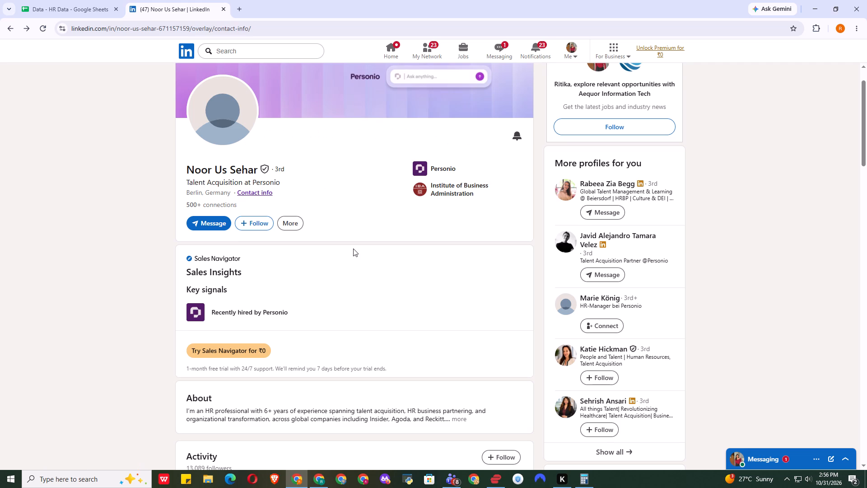
Check the contact info on row 249's LinkedIn profile for a mobile number and email, and close it.
{"action": "left_click", "coordinate": [250, 191]}
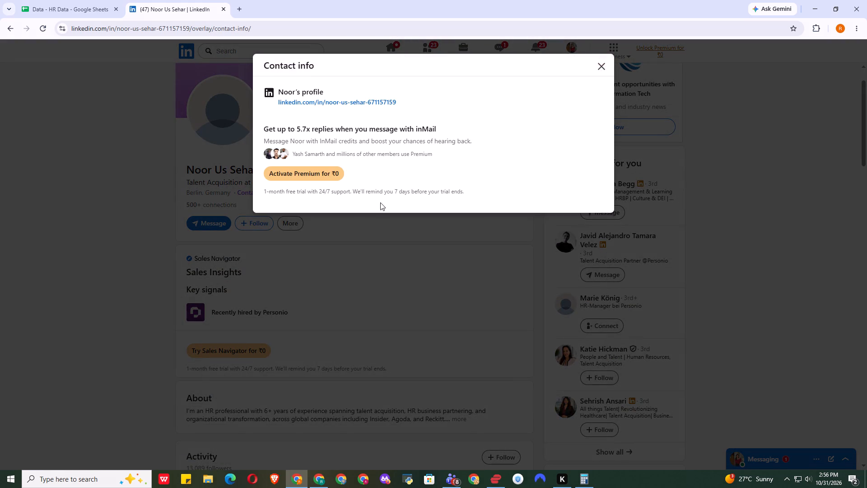
{"action": "left_click", "coordinate": [353, 271]}
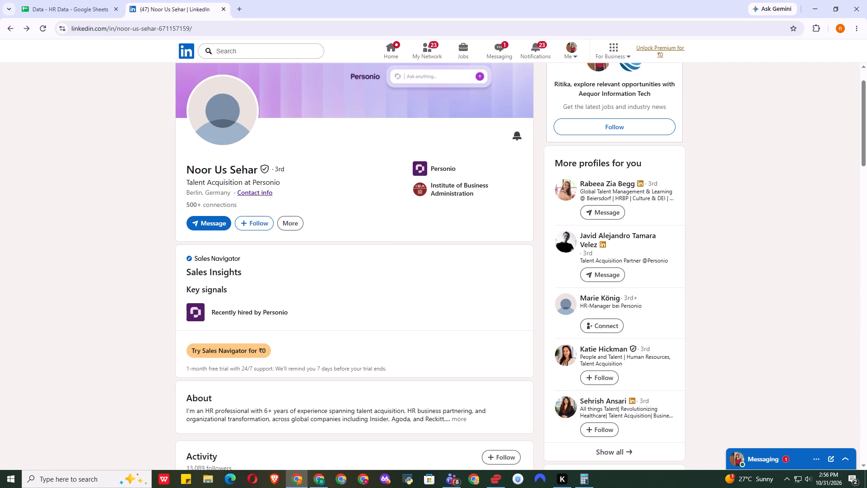
Copy the location "Berlin, Germany" from the profile header into row 249's Location cell as cell text.
{"action": "left_click_drag", "start_coordinate": [186, 190], "coordinate": [236, 192]}
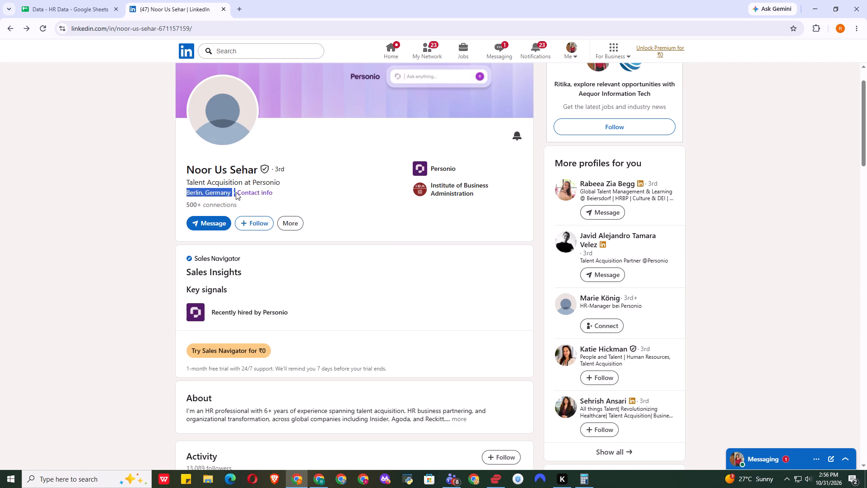
{"action": "left_click_drag", "start_coordinate": [236, 192], "coordinate": [230, 192]}
{"action": "key", "text": "ctrl+c"}
{"action": "left_click", "coordinate": [94, 0]}
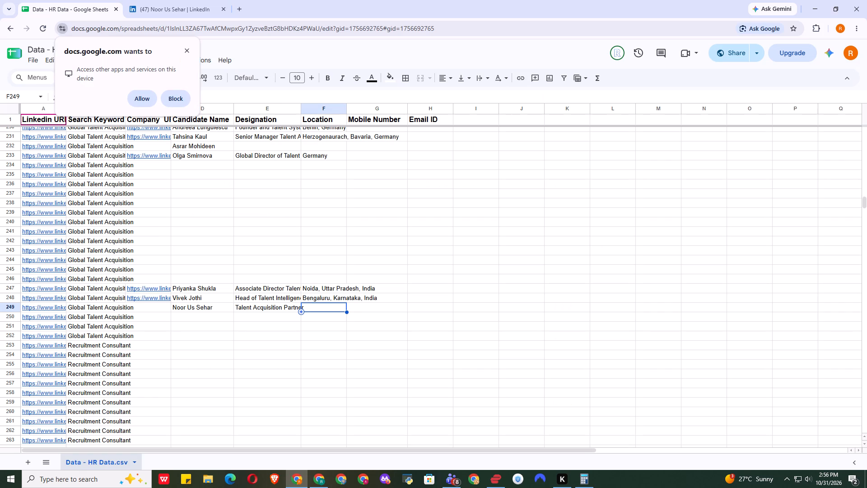
{"action": "double_click", "coordinate": [330, 310]}
{"action": "key", "text": "ctrl+v"}
{"action": "left_click", "coordinate": [337, 363], "text": "ctrl"}
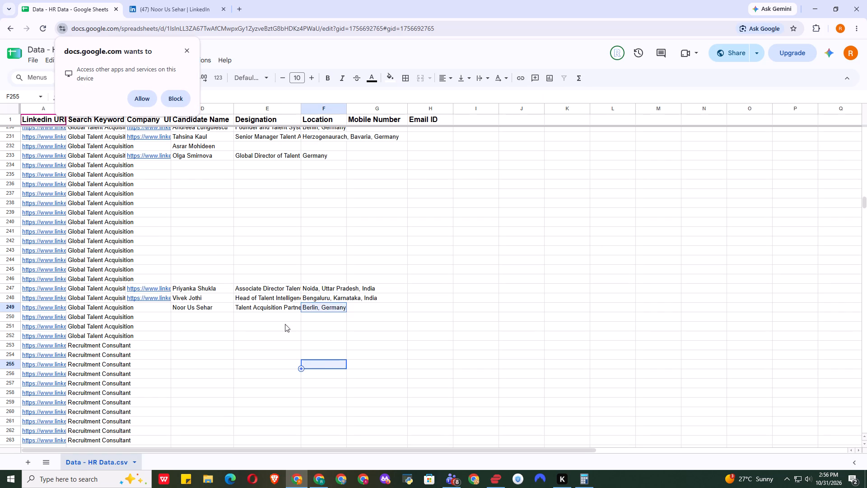
{"action": "left_click", "coordinate": [179, 0]}
{"action": "scroll", "coordinate": [242, 285], "scroll_direction": "down", "scroll_amount": 14}
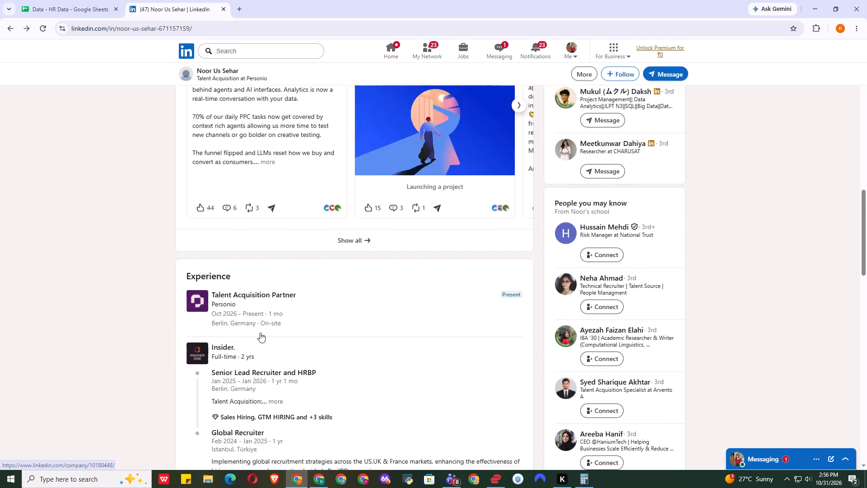
{"action": "left_click", "coordinate": [202, 179]}
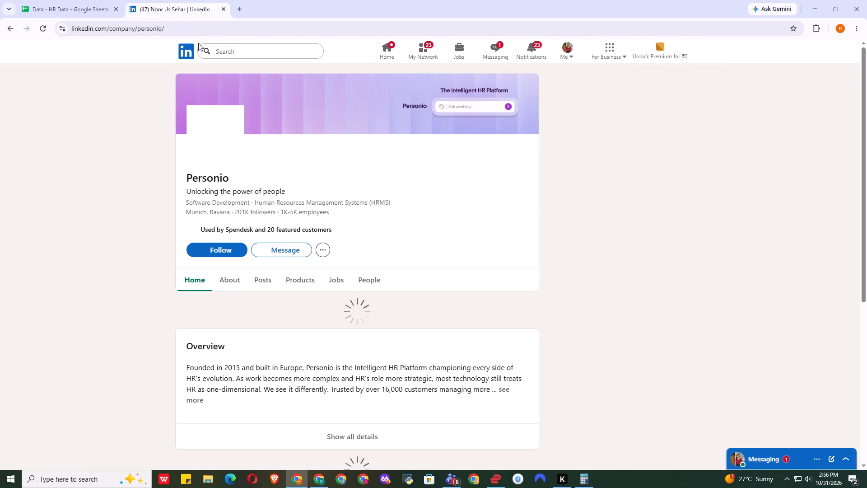
{"action": "left_click_drag", "start_coordinate": [206, 30], "coordinate": [0, 64]}
{"action": "key", "text": "ctrl+c"}
{"action": "key", "text": "ctrl+c"}
{"action": "left_click", "coordinate": [57, 0]}
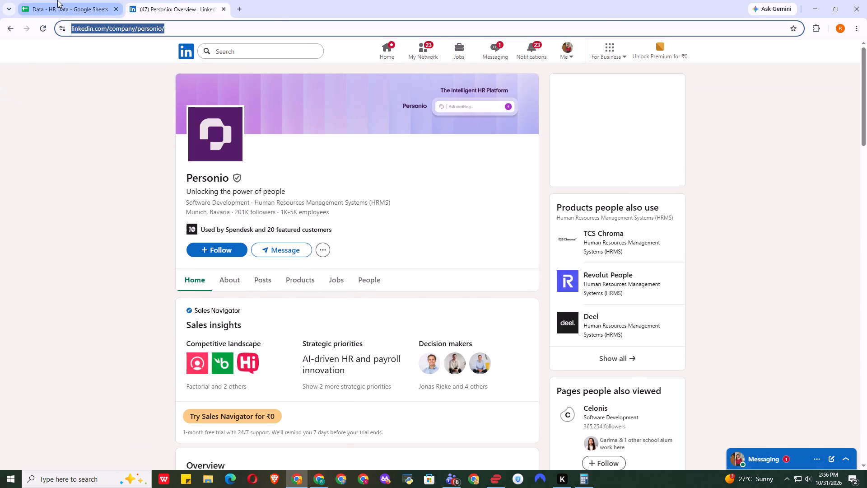
{"action": "double_click", "coordinate": [161, 310]}
{"action": "key", "text": "ctrl+v"}
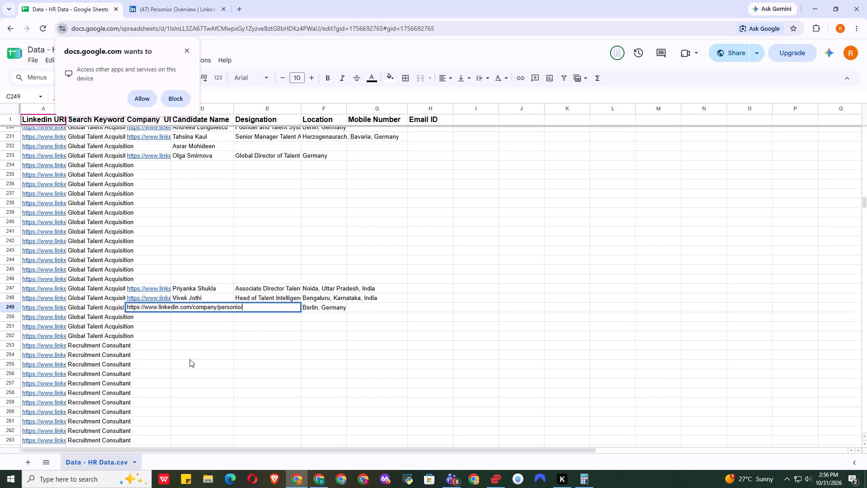
{"action": "left_click", "coordinate": [185, 365]}
Open the LinkedIn profile linked in row 250 of the HR Data sheet in the existing LinkedIn tab.
{"action": "left_click", "coordinate": [143, 312]}
{"action": "left_click", "coordinate": [41, 315]}
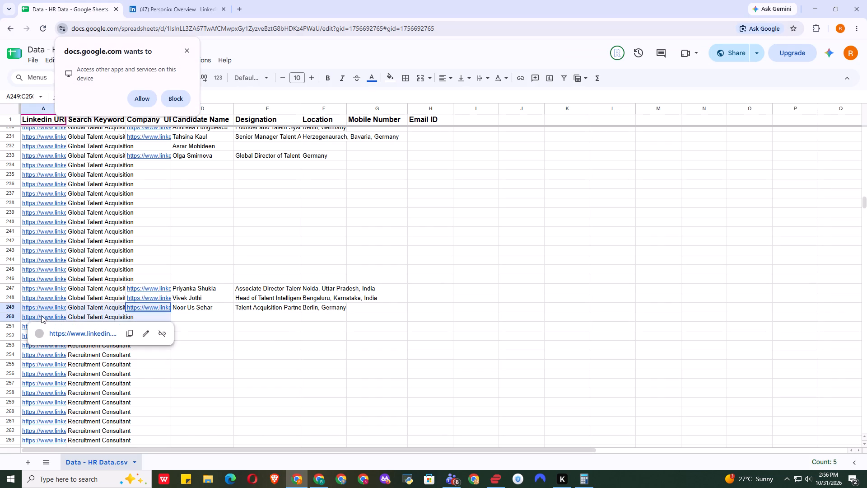
{"action": "left_click", "coordinate": [239, 328]}
{"action": "left_click", "coordinate": [53, 317]}
{"action": "key", "text": "ctrl+c"}
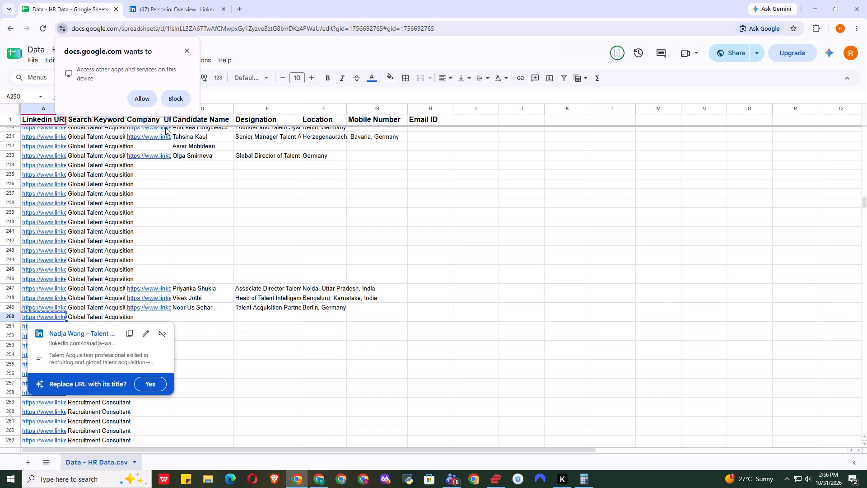
{"action": "left_click", "coordinate": [177, 0]}
{"action": "left_click_drag", "start_coordinate": [242, 31], "coordinate": [0, 136]}
{"action": "key", "text": "ctrl+v"}
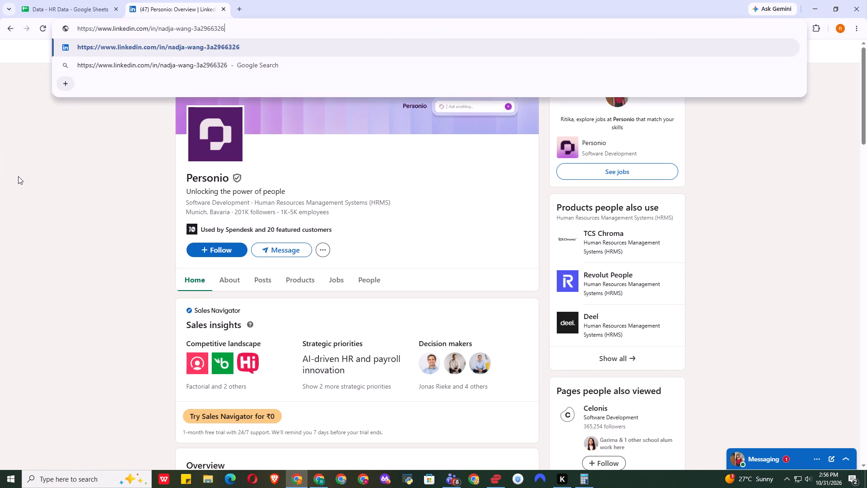
{"action": "key", "text": "Return"}
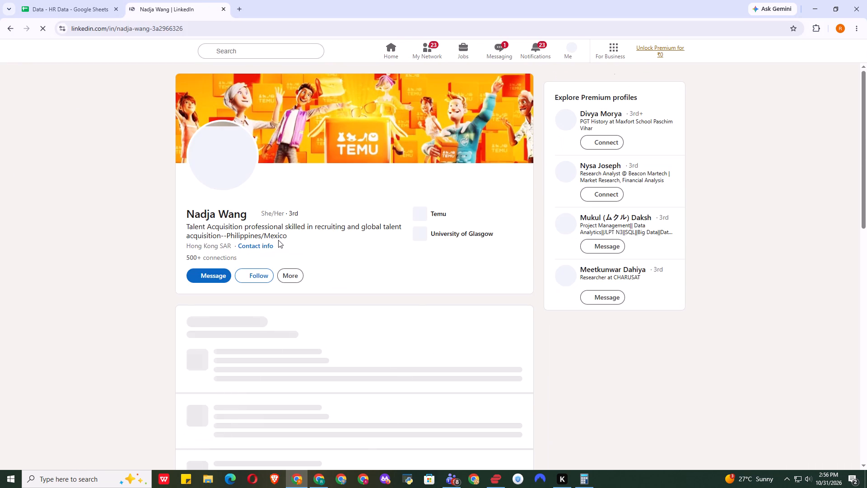
Copy the candidate's name from the profile header into row 250's Candidate Name cell as cell text.
{"action": "left_click_drag", "start_coordinate": [182, 213], "coordinate": [247, 215]}
{"action": "key", "text": "ctrl+c"}
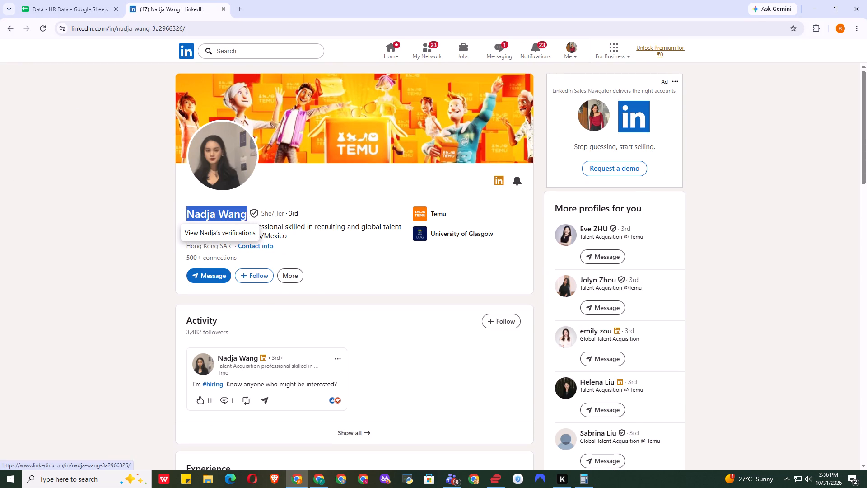
{"action": "left_click", "coordinate": [37, 0]}
{"action": "left_click", "coordinate": [210, 311]}
{"action": "double_click", "coordinate": [208, 318]}
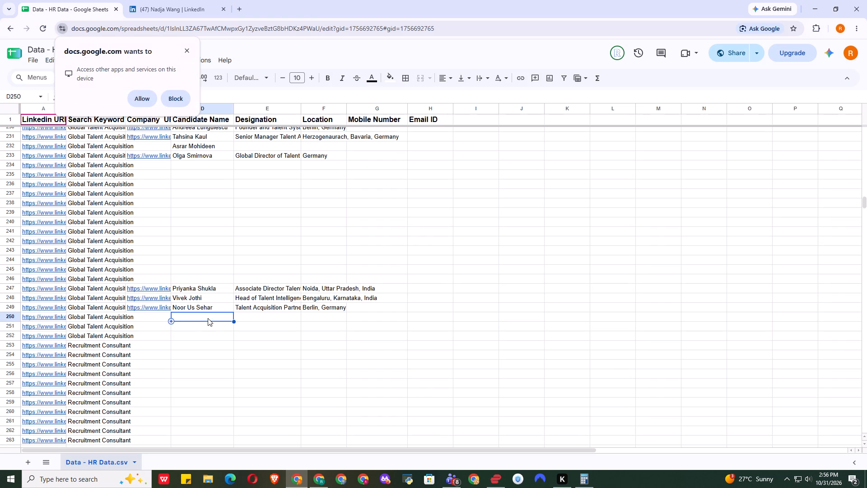
{"action": "key", "text": "ctrl+v"}
{"action": "left_click", "coordinate": [214, 366]}
Copy the location "Hong Kong SAR" from the profile header into row 250's Location cell as cell text.
{"action": "left_click", "coordinate": [186, 6]}
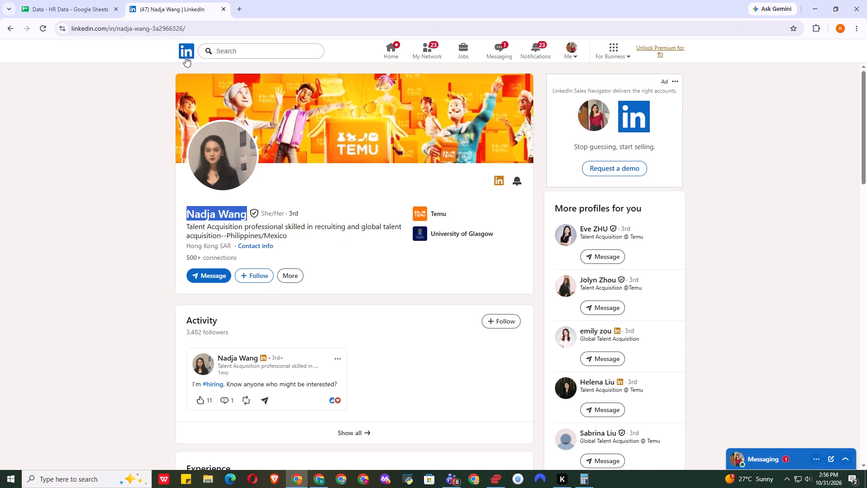
{"action": "left_click_drag", "start_coordinate": [186, 245], "coordinate": [199, 245]}
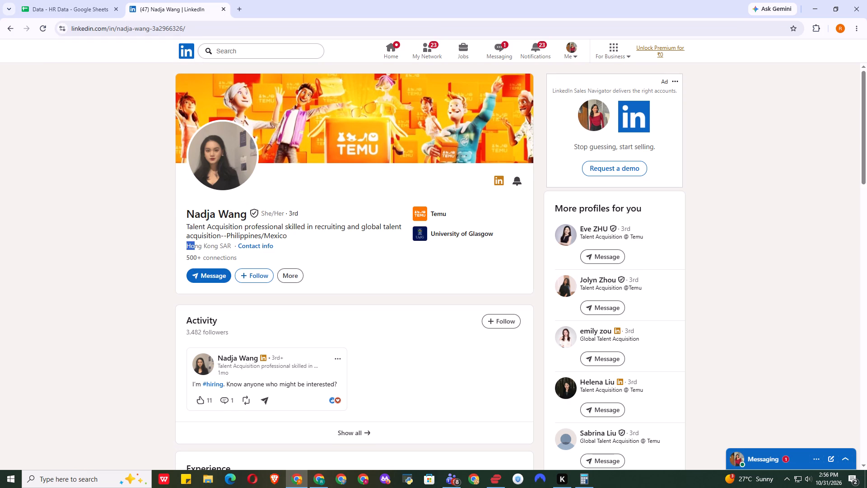
{"action": "left_click_drag", "start_coordinate": [199, 245], "coordinate": [232, 245]}
{"action": "key", "text": "ctrl+c"}
{"action": "left_click", "coordinate": [47, 0]}
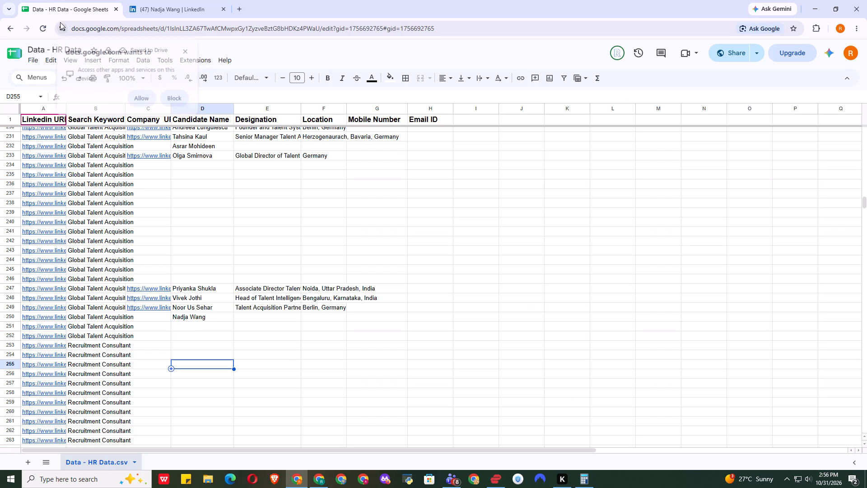
{"action": "double_click", "coordinate": [322, 315]}
{"action": "key", "text": "ctrl+v"}
{"action": "left_click", "coordinate": [304, 361]}
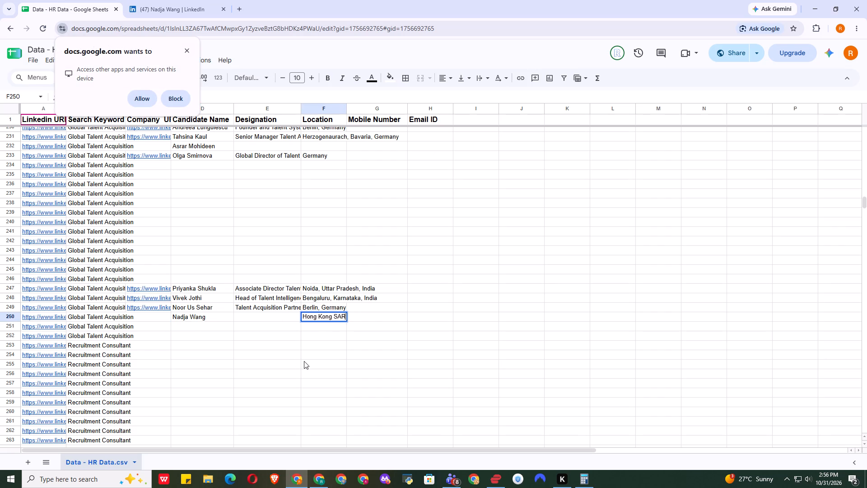
Copy the current job title "Talent Acquisition" from the profile's Experience section into row 250's Designation cell as cell text.
{"action": "left_click", "coordinate": [163, 2]}
{"action": "scroll", "coordinate": [289, 228], "scroll_direction": "down", "scroll_amount": 2}
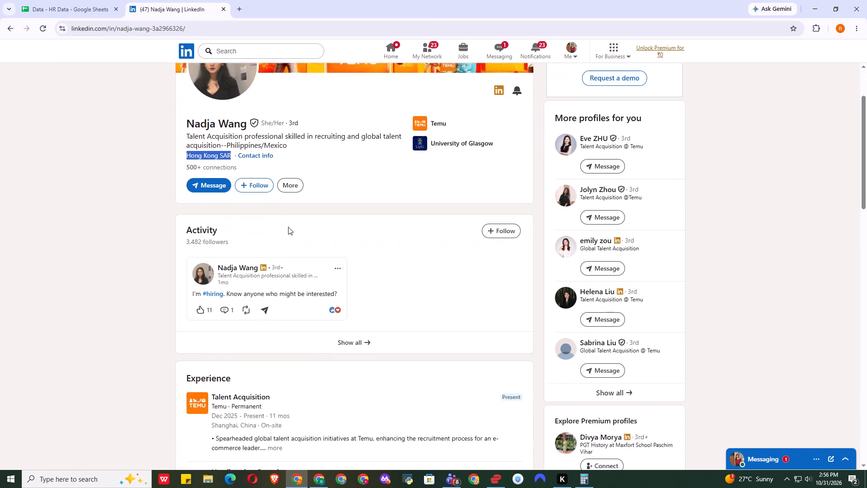
{"action": "scroll", "coordinate": [287, 228], "scroll_direction": "down", "scroll_amount": 7}
{"action": "scroll", "coordinate": [258, 298], "scroll_direction": "up", "scroll_amount": 3}
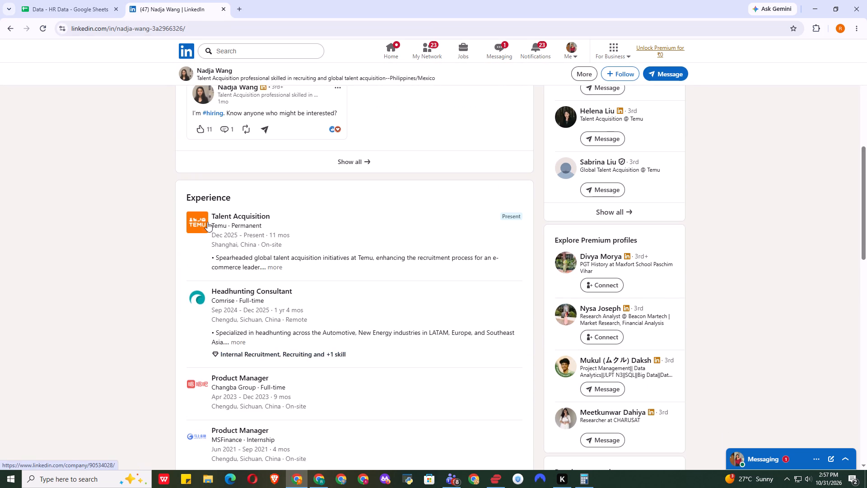
{"action": "left_click_drag", "start_coordinate": [274, 213], "coordinate": [261, 214]}
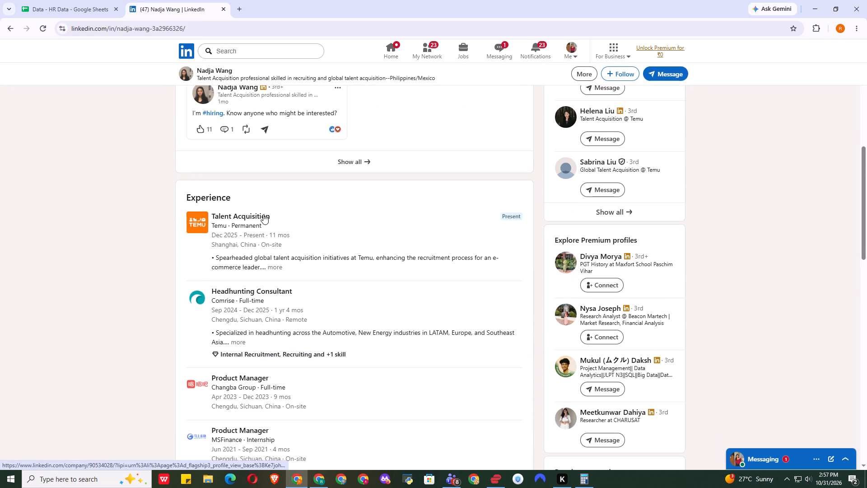
{"action": "left_click_drag", "start_coordinate": [278, 216], "coordinate": [242, 214]}
{"action": "left_click_drag", "start_coordinate": [210, 211], "coordinate": [272, 216]}
{"action": "key", "text": "ctrl+c"}
{"action": "left_click", "coordinate": [57, 0]}
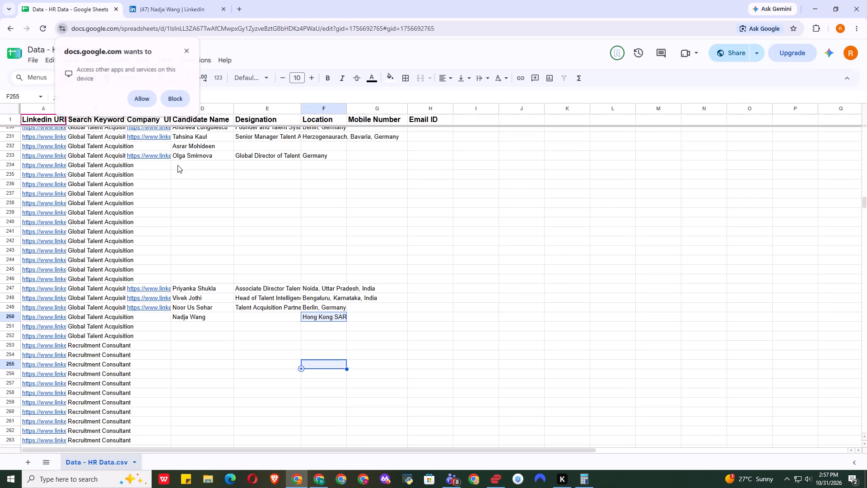
{"action": "double_click", "coordinate": [246, 315]}
{"action": "key", "text": "ctrl+v"}
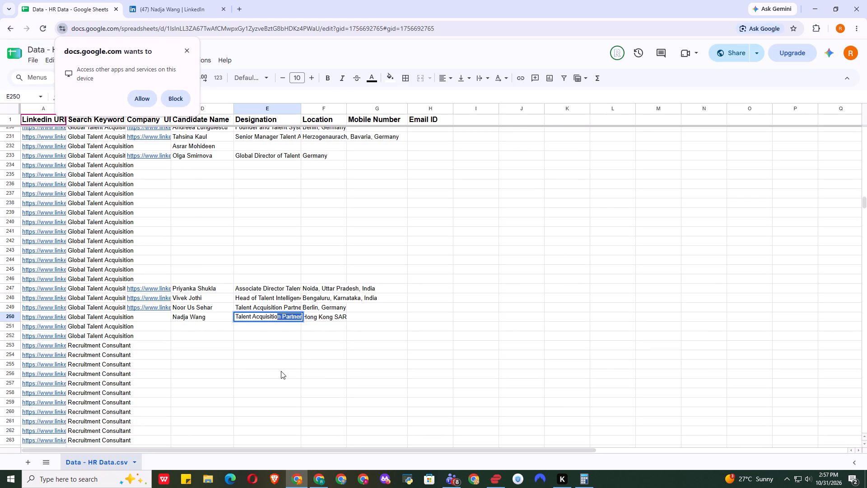
{"action": "left_click", "coordinate": [278, 371]}
Remove the autocompleted word "Partner" from row 250's Designation cell, leaving "Talent Acquisition".
{"action": "double_click", "coordinate": [276, 316]}
{"action": "left_click_drag", "start_coordinate": [281, 315], "coordinate": [331, 325]}
{"action": "key", "text": "BackSpace"}
{"action": "left_click", "coordinate": [318, 366]}
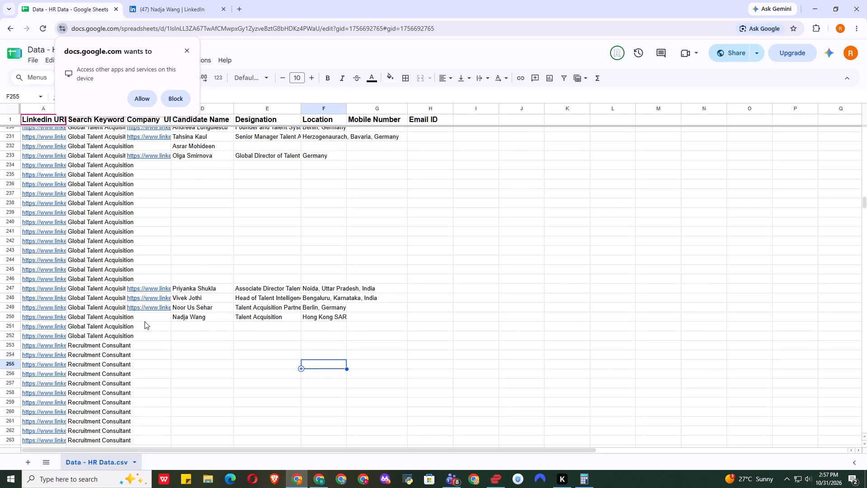
{"action": "left_click", "coordinate": [153, 319]}
{"action": "left_click", "coordinate": [163, 1]}
{"action": "left_click", "coordinate": [197, 225]}
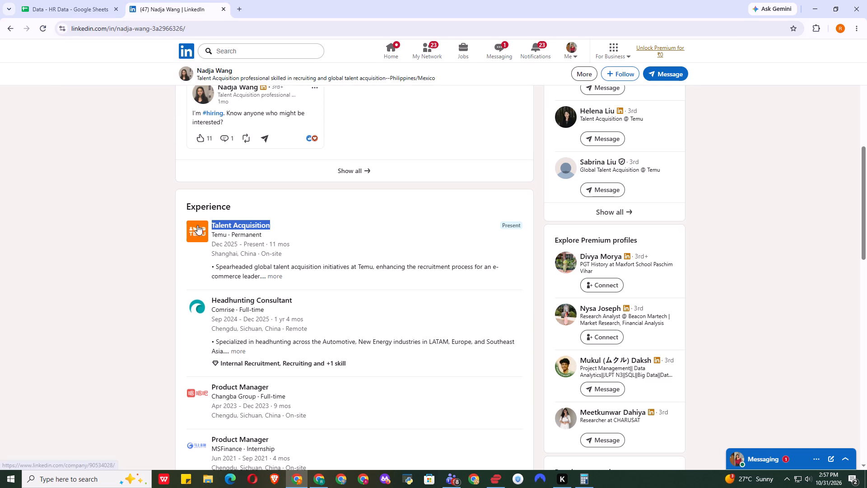
{"action": "left_click_drag", "start_coordinate": [222, 28], "coordinate": [70, 51]}
{"action": "key", "text": "ctrl+c"}
{"action": "left_click", "coordinate": [68, 0]}
{"action": "left_click", "coordinate": [195, 347]}
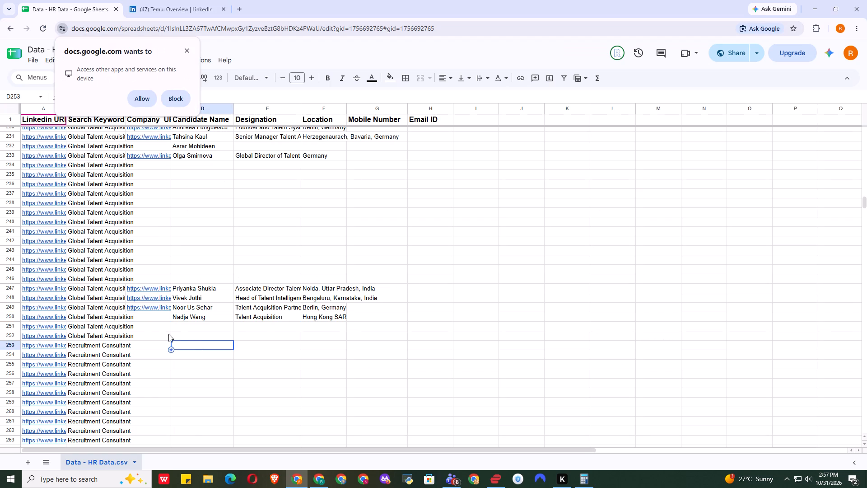
{"action": "double_click", "coordinate": [149, 316]}
{"action": "key", "text": "ctrl+v"}
{"action": "left_click", "coordinate": [340, 362]}
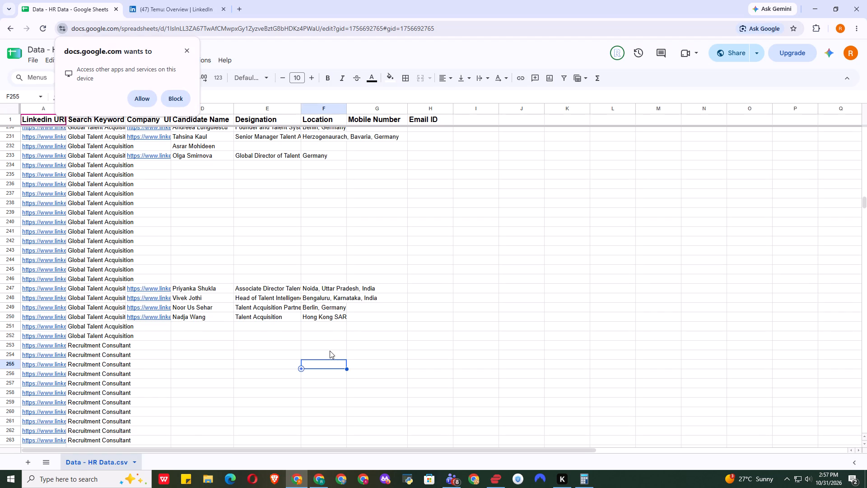
Dismiss the docs.google.com device access prompt covering the HR Data sheet without allowing or blocking it.
{"action": "left_click", "coordinate": [262, 373]}
{"action": "scroll", "coordinate": [255, 362], "scroll_direction": "down", "scroll_amount": 3}
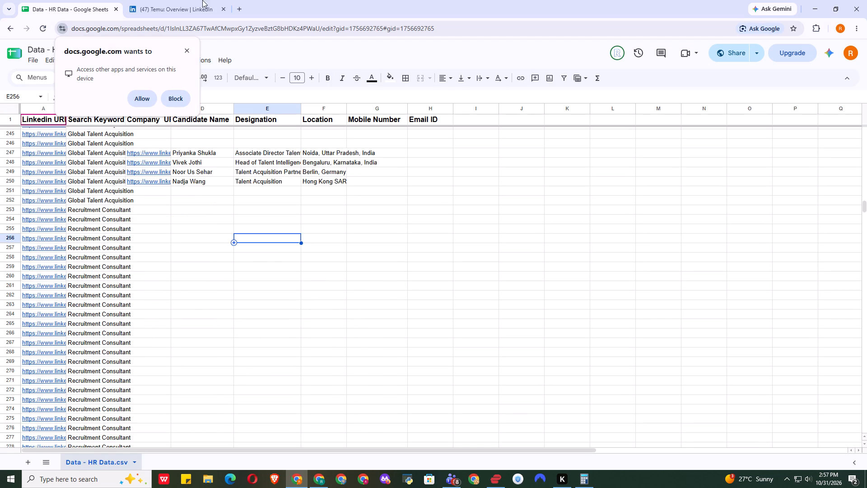
{"action": "left_click", "coordinate": [187, 52]}
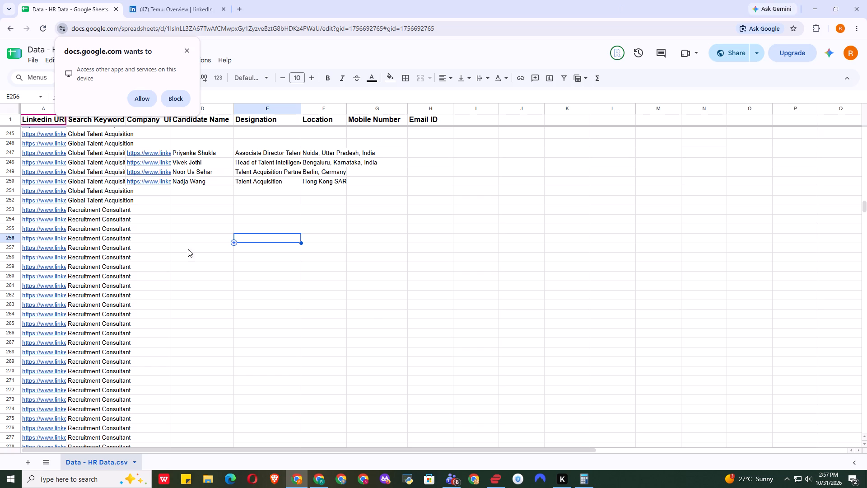
{"action": "left_click", "coordinate": [182, 50]}
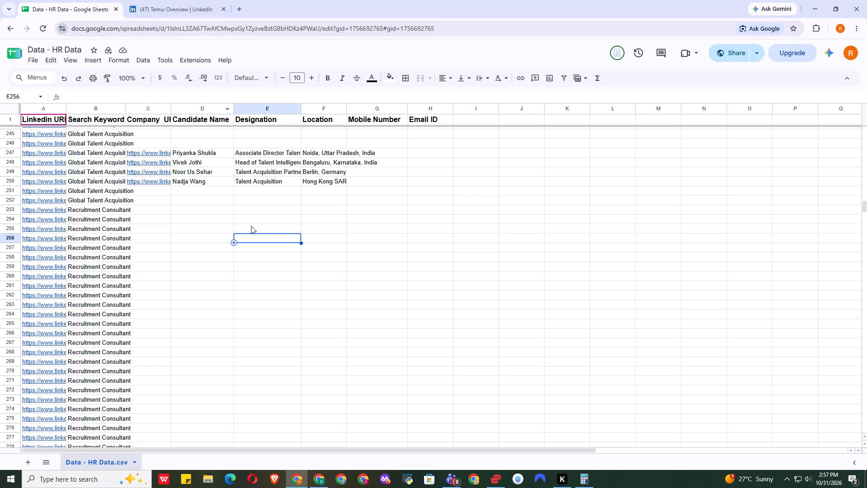
Copy the LinkedIn URL of the Global Talent Acquisition candidate in row 251 of the HR Data sheet.
{"action": "left_click", "coordinate": [240, 231]}
{"action": "left_click", "coordinate": [173, 227]}
{"action": "left_click", "coordinate": [60, 192]}
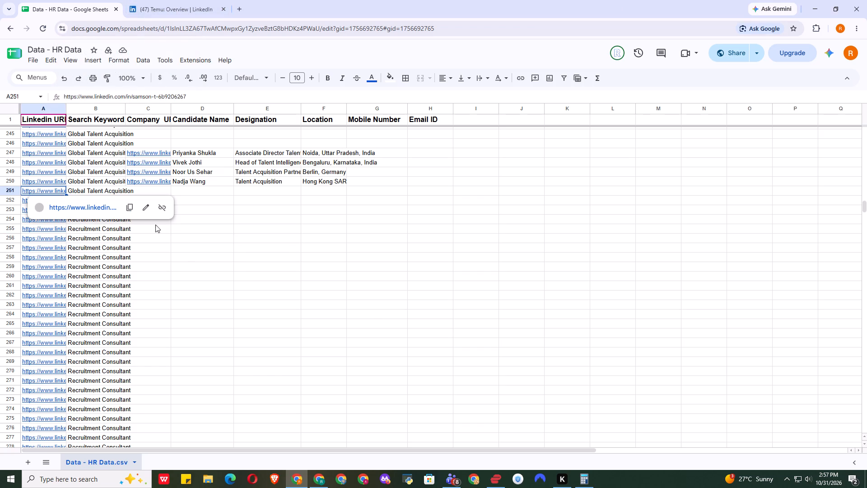
{"action": "key", "text": "ctrl+c"}
{"action": "left_click", "coordinate": [181, 242]}
Return from the Temu company page to the row 250 candidate's LinkedIn profile and check their contact info.
{"action": "left_click", "coordinate": [168, 17]}
{"action": "left_click", "coordinate": [182, 27]}
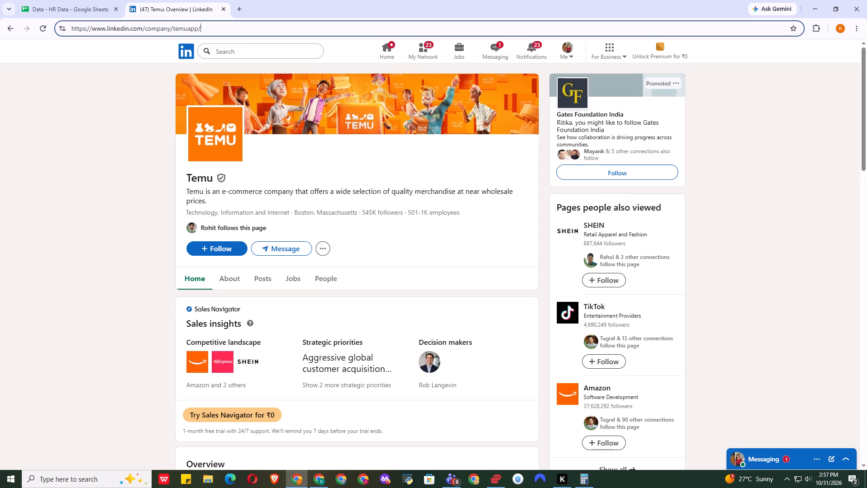
{"action": "scroll", "coordinate": [74, 111], "scroll_direction": "up", "scroll_amount": 2}
{"action": "left_click", "coordinate": [9, 33]}
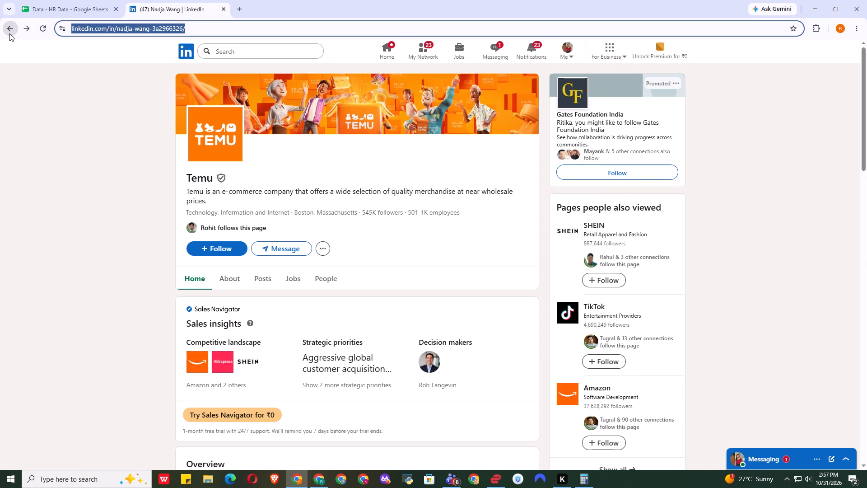
{"action": "scroll", "coordinate": [305, 111], "scroll_direction": "up", "scroll_amount": 4}
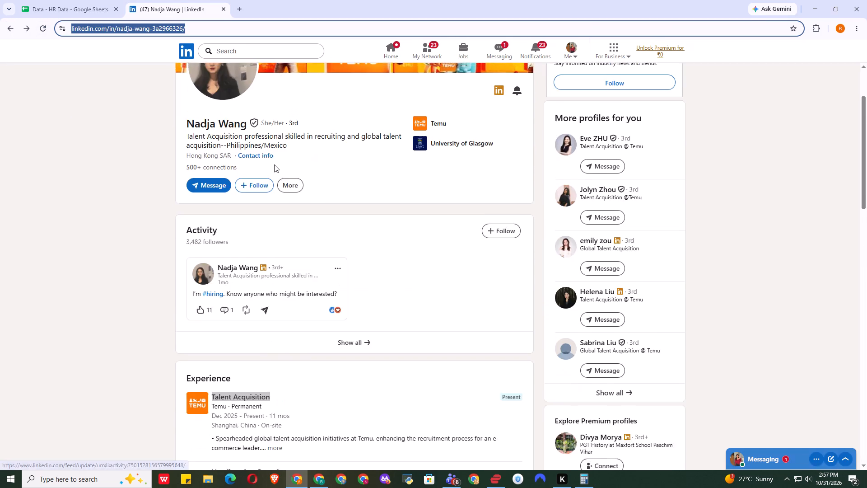
{"action": "scroll", "coordinate": [274, 164], "scroll_direction": "up", "scroll_amount": 2}
{"action": "left_click", "coordinate": [260, 250]}
{"action": "left_click", "coordinate": [262, 244]}
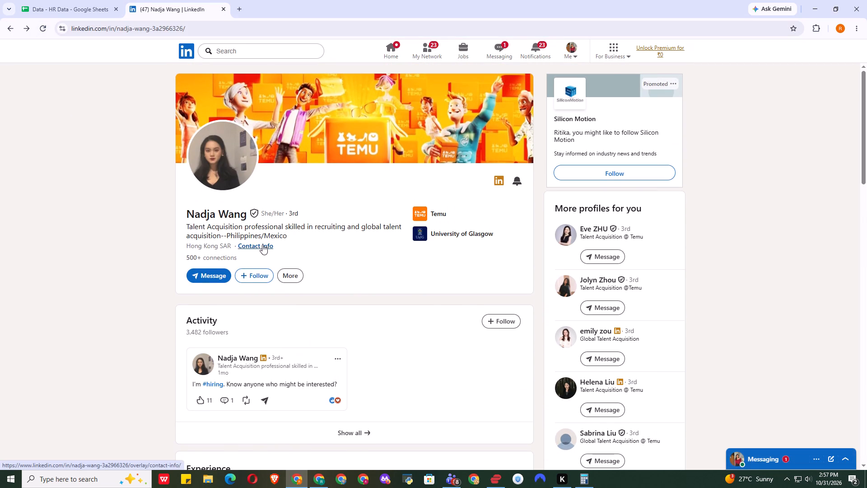
{"action": "left_click", "coordinate": [332, 278]}
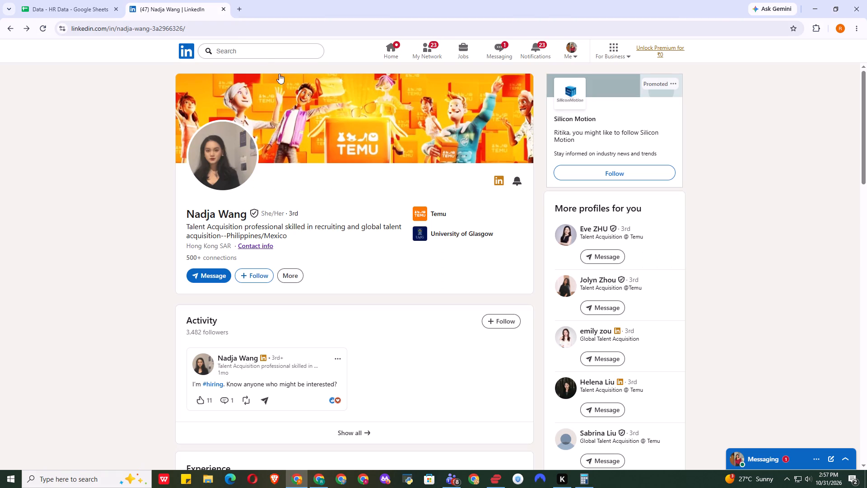
Open the row 251 candidate's LinkedIn profile from the copied URL, replacing the row 250 candidate's profile.
{"action": "left_click_drag", "start_coordinate": [216, 25], "coordinate": [0, 78]}
{"action": "key", "text": "ctrl+v"}
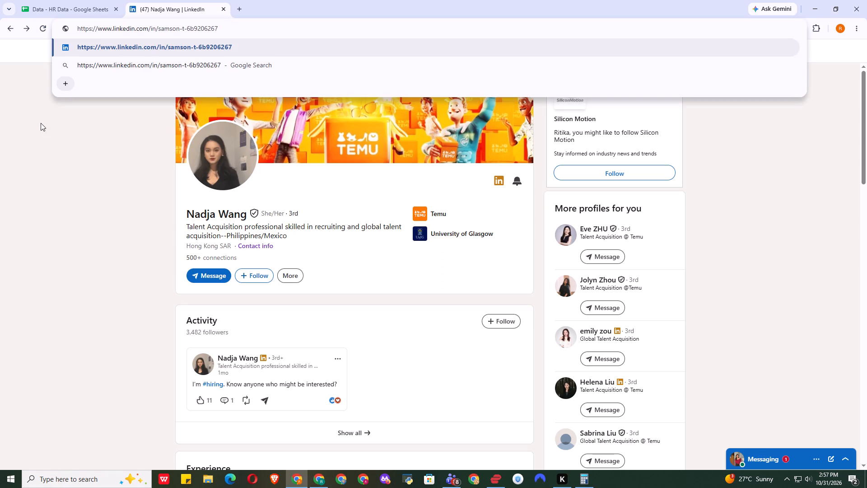
{"action": "key", "text": "Return"}
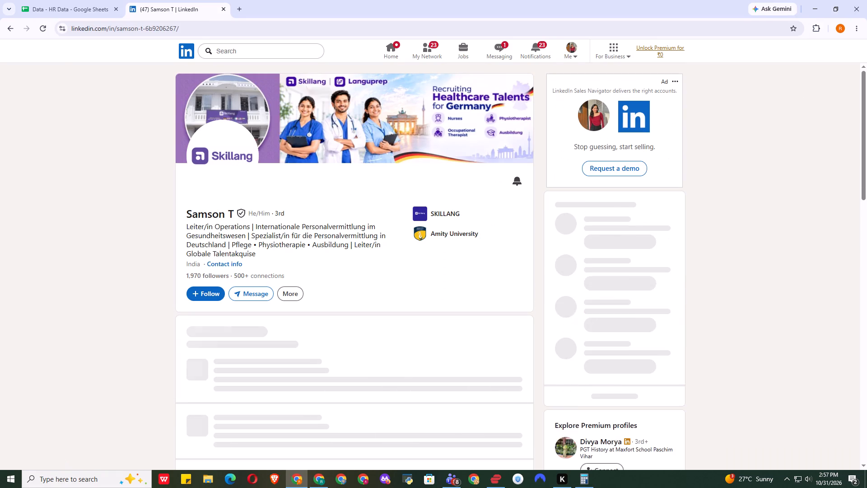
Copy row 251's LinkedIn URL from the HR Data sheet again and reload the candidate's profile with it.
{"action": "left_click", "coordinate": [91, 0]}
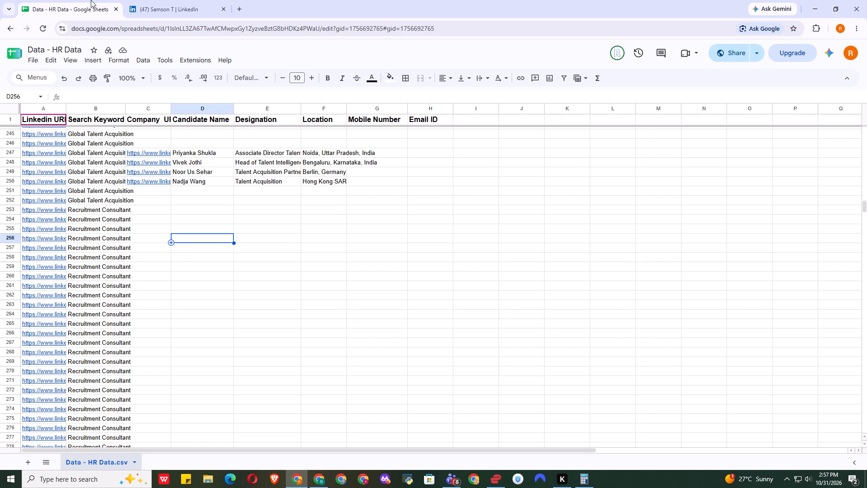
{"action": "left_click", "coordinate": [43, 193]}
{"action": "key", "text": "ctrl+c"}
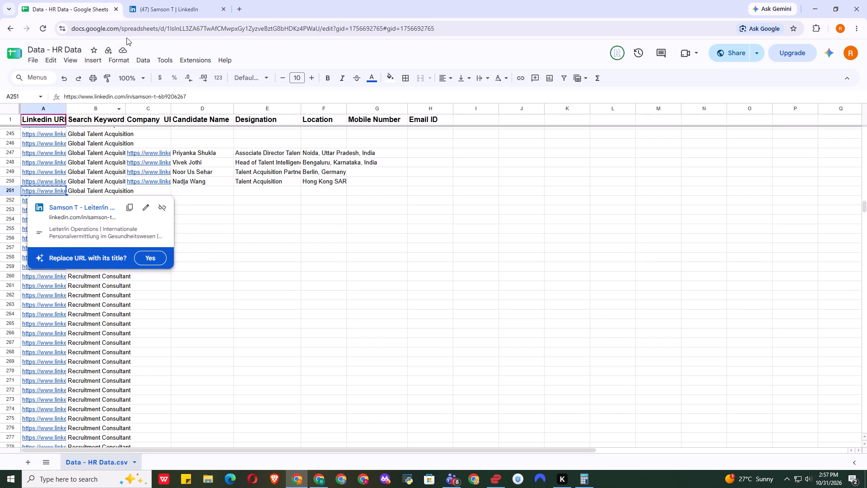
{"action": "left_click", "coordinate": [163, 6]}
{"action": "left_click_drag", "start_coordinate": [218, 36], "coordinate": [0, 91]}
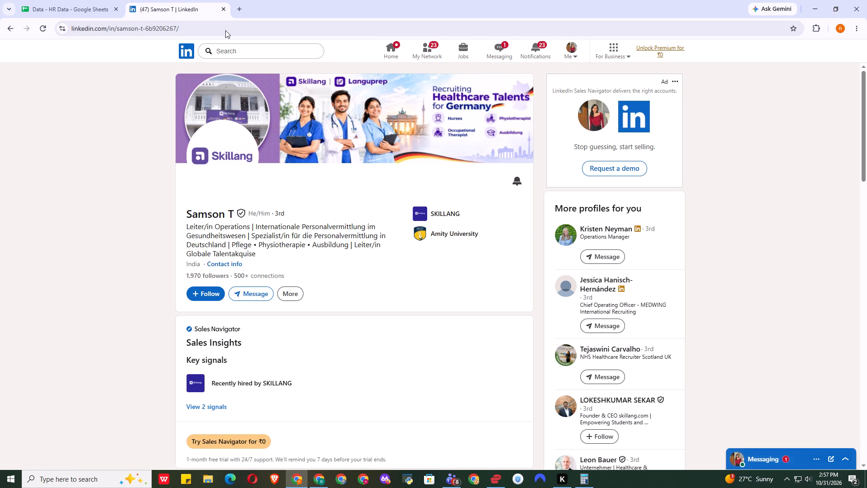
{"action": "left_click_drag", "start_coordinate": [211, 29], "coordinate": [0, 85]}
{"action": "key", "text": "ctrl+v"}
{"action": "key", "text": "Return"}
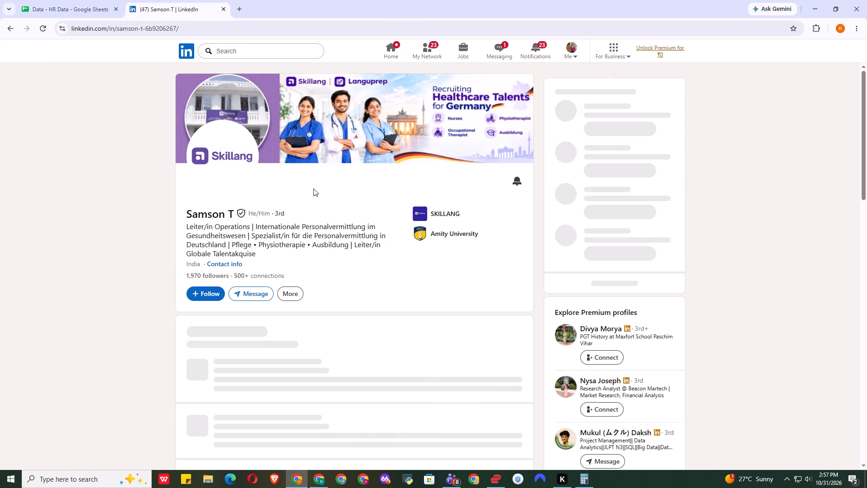
Copy the candidate's name from the LinkedIn profile into row 251's Candidate Name cell in the HR Data sheet.
{"action": "scroll", "coordinate": [291, 221], "scroll_direction": "down", "scroll_amount": 4}
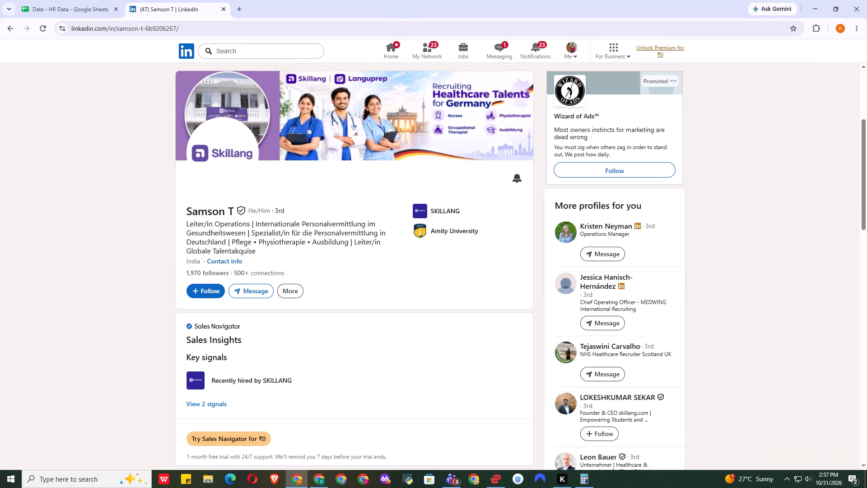
{"action": "scroll", "coordinate": [291, 222], "scroll_direction": "down", "scroll_amount": 3}
{"action": "scroll", "coordinate": [253, 337], "scroll_direction": "down", "scroll_amount": 3}
{"action": "scroll", "coordinate": [295, 291], "scroll_direction": "down", "scroll_amount": 3}
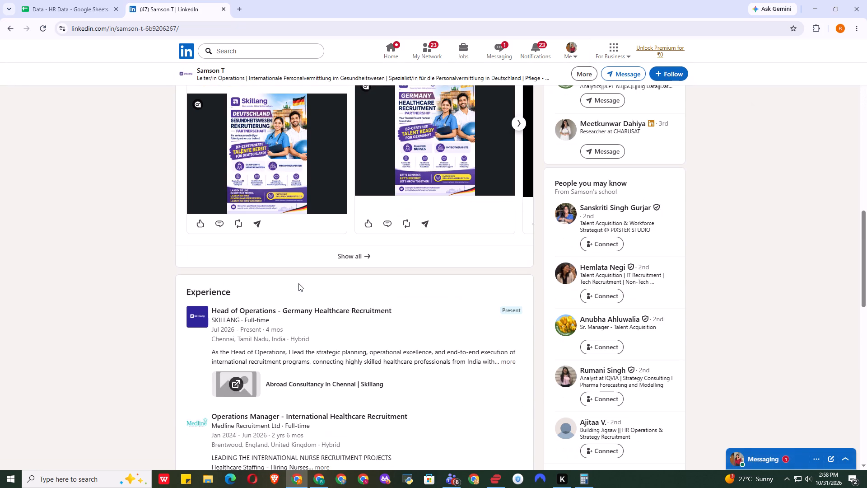
{"action": "scroll", "coordinate": [302, 284], "scroll_direction": "up", "scroll_amount": 12}
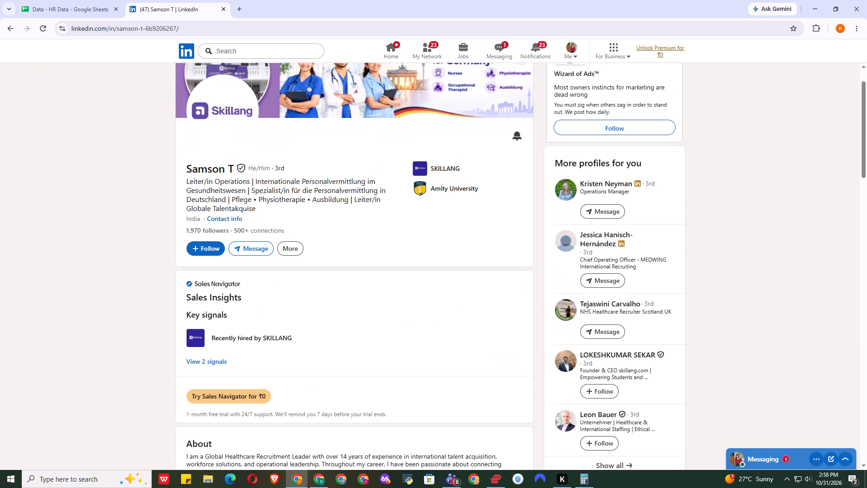
{"action": "left_click_drag", "start_coordinate": [184, 167], "coordinate": [236, 172]}
{"action": "key", "text": "ctrl+c"}
{"action": "left_click", "coordinate": [93, 0]}
{"action": "double_click", "coordinate": [195, 196]}
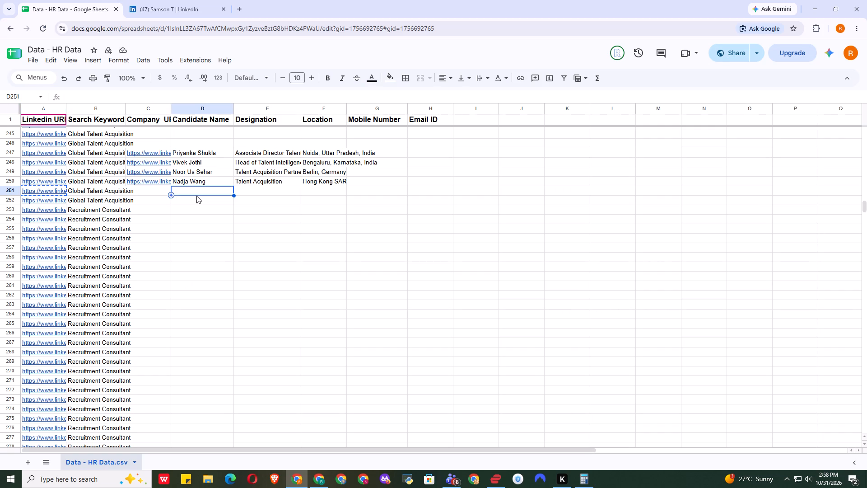
{"action": "double_click", "coordinate": [200, 193]}
{"action": "key", "text": "ctrl+v"}
{"action": "left_click", "coordinate": [192, 237]}
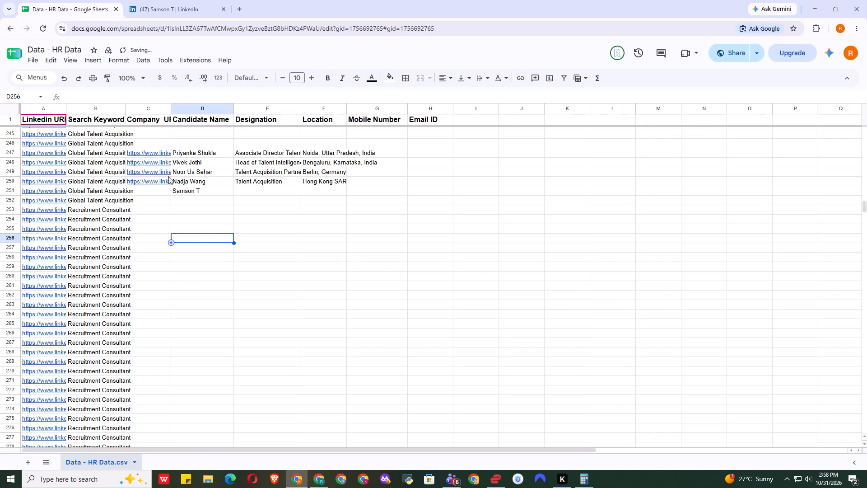
Check the contact info on the row 251 candidate's LinkedIn profile.
{"action": "left_click", "coordinate": [153, 0]}
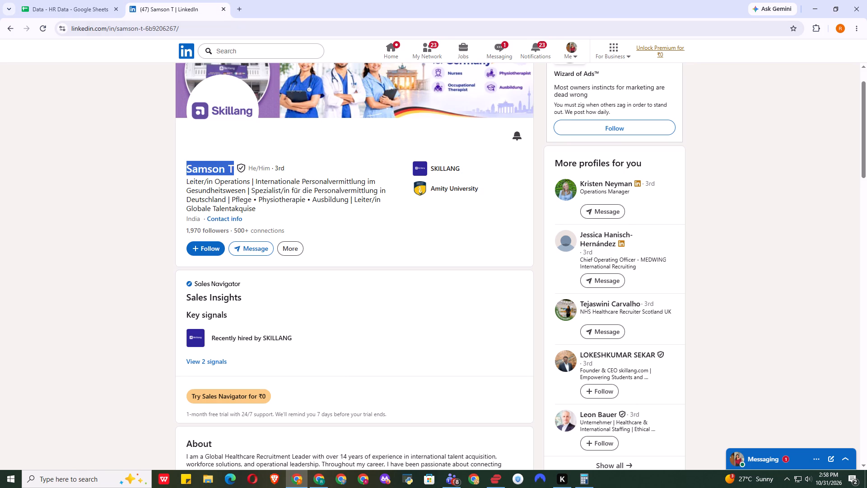
{"action": "left_click", "coordinate": [225, 215]}
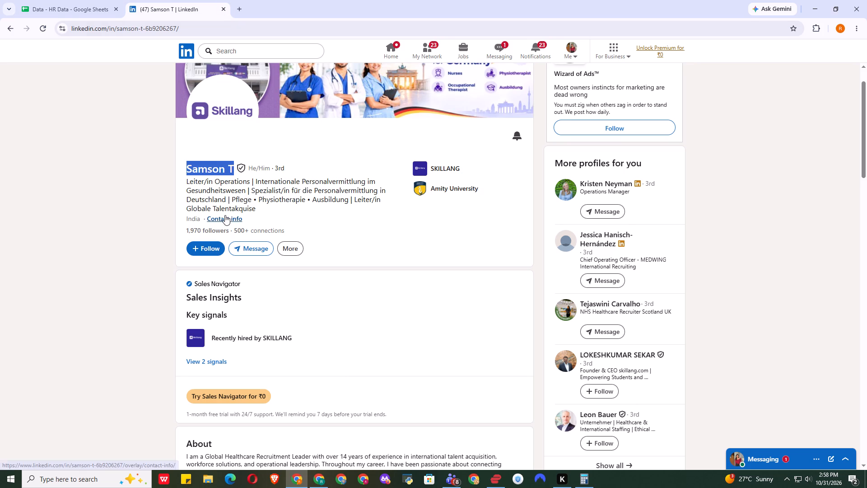
{"action": "left_click", "coordinate": [372, 257]}
Copy the location "India" from the profile header into row 251's Location cell.
{"action": "scroll", "coordinate": [343, 245], "scroll_direction": "down", "scroll_amount": 1}
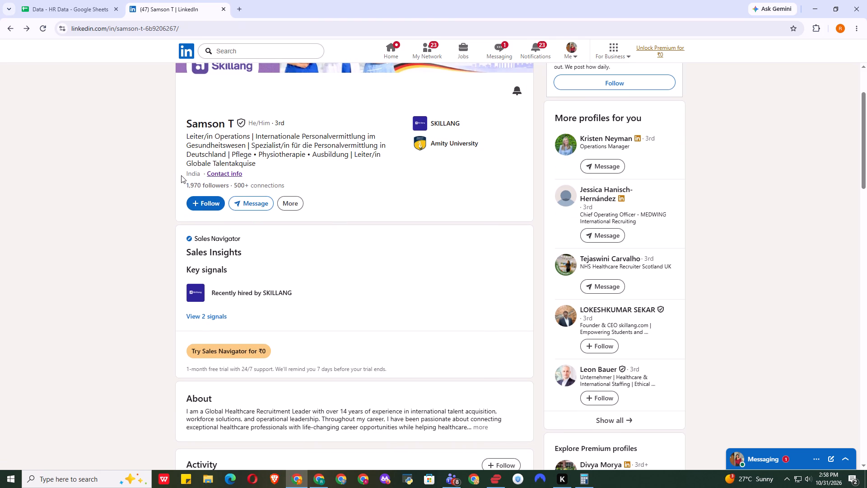
{"action": "left_click_drag", "start_coordinate": [185, 172], "coordinate": [200, 174]}
{"action": "key", "text": "ctrl+c"}
{"action": "left_click", "coordinate": [70, 0]}
{"action": "double_click", "coordinate": [310, 192]}
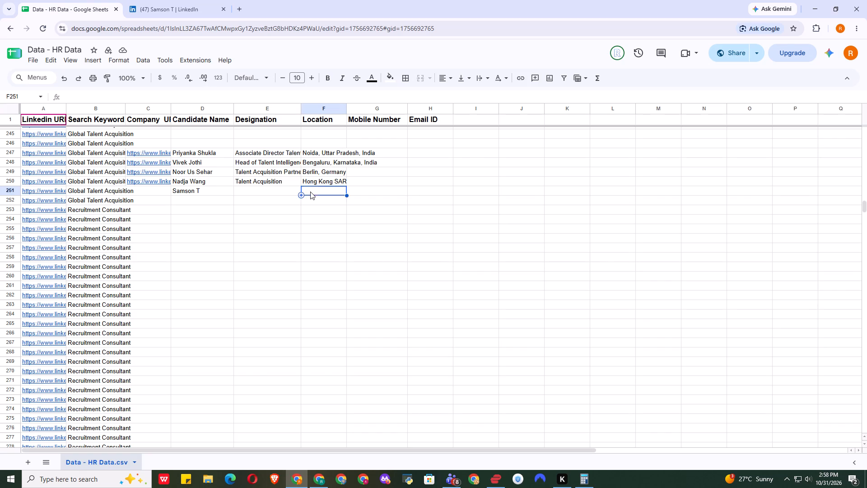
{"action": "key", "text": "ctrl+v"}
{"action": "left_click", "coordinate": [322, 261]}
Copy the current job title "Head of Operations - Germany Healthcare Recruitment" from the Experience section into row 251's Designation cell.
{"action": "left_click", "coordinate": [174, 0]}
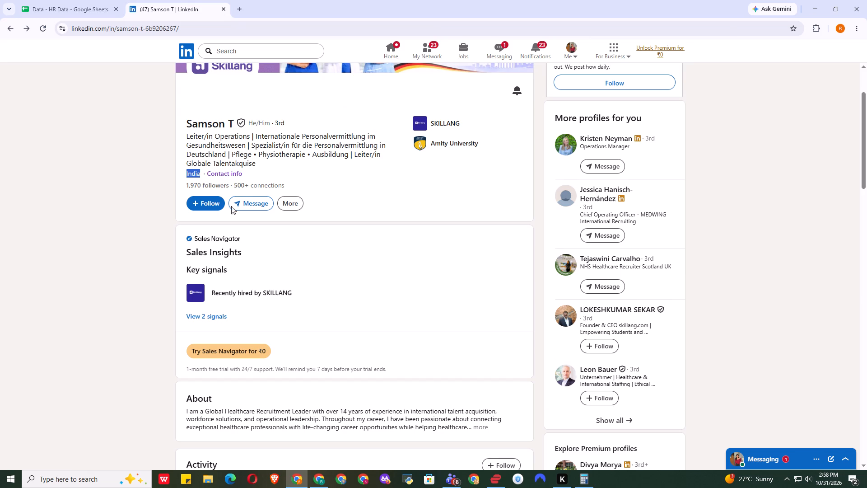
{"action": "scroll", "coordinate": [282, 304], "scroll_direction": "down", "scroll_amount": 12}
{"action": "scroll", "coordinate": [270, 350], "scroll_direction": "down", "scroll_amount": 1}
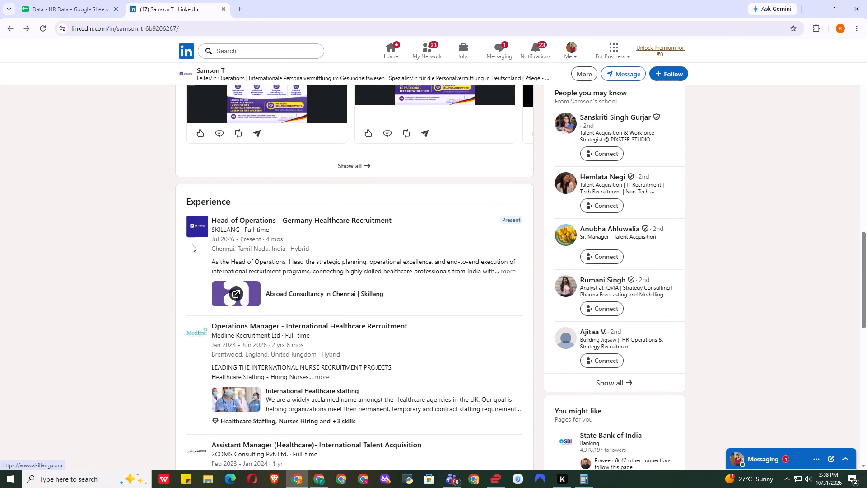
{"action": "left_click_drag", "start_coordinate": [212, 220], "coordinate": [222, 220]}
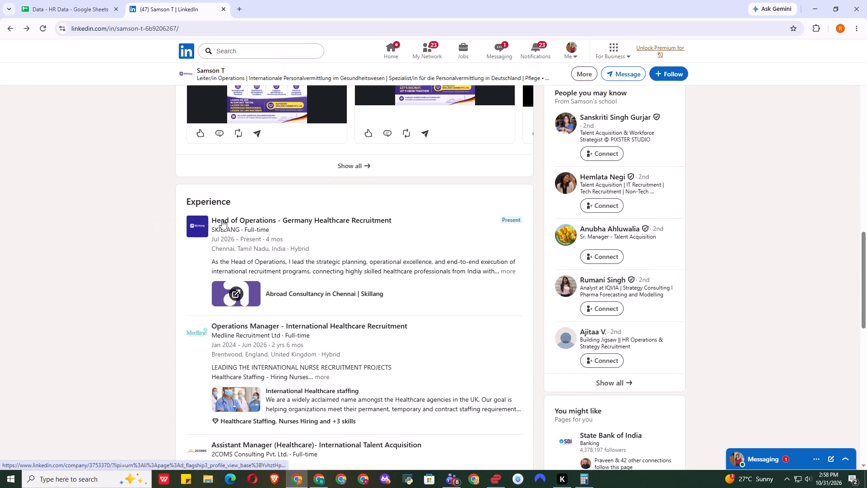
{"action": "left_click_drag", "start_coordinate": [210, 214], "coordinate": [400, 218]}
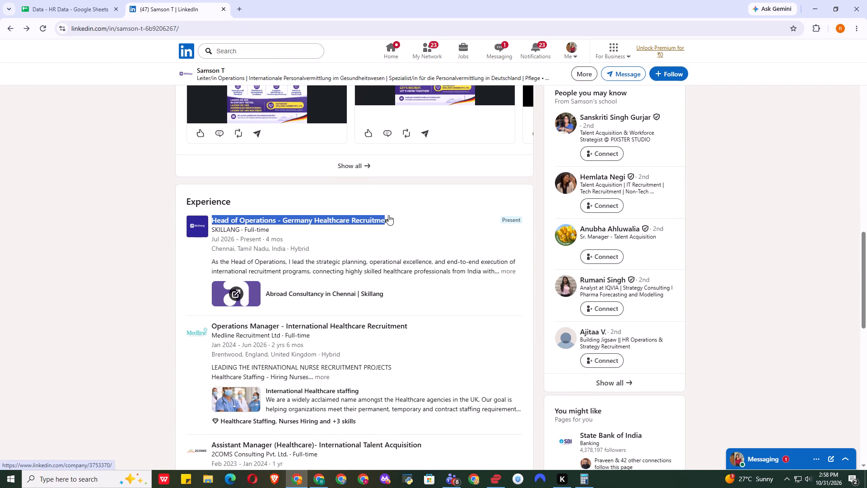
{"action": "key", "text": "ctrl+c"}
{"action": "left_click", "coordinate": [77, 0]}
{"action": "double_click", "coordinate": [265, 193]}
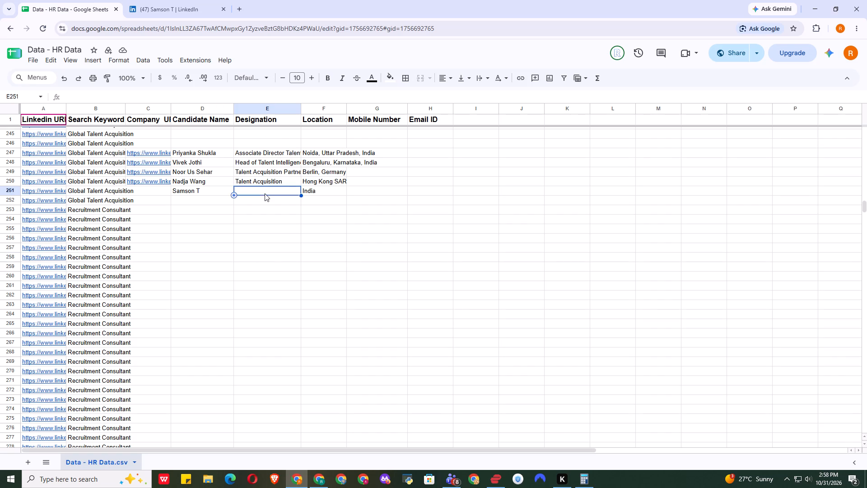
{"action": "key", "text": "ctrl+v"}
{"action": "left_click", "coordinate": [286, 310]}
Open the SKILLANG company page from the Experience section and copy its URL, linkedin.com/company/skillang/, into row 251's Company URL cell.
{"action": "left_click", "coordinate": [137, 0]}
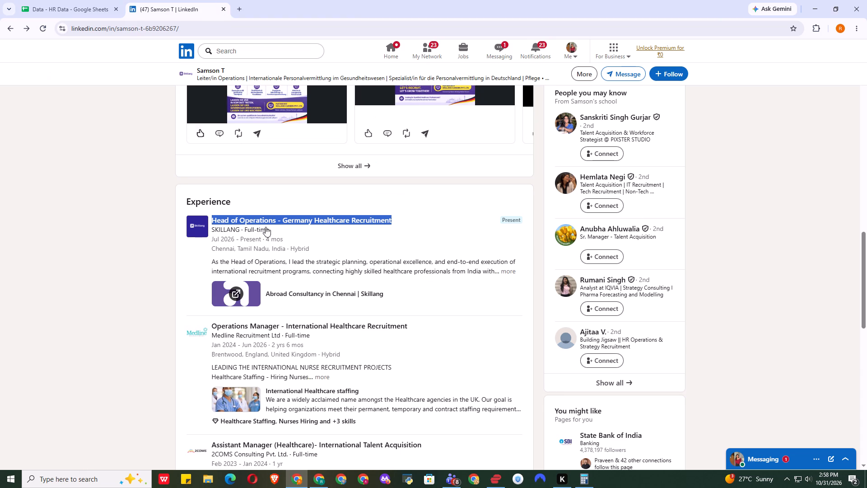
{"action": "left_click", "coordinate": [198, 230]}
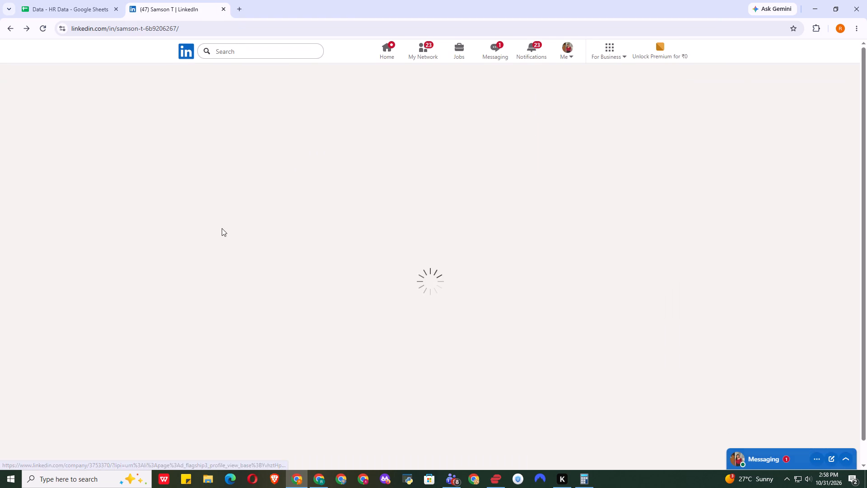
{"action": "scroll", "coordinate": [205, 149], "scroll_direction": "up", "scroll_amount": 1}
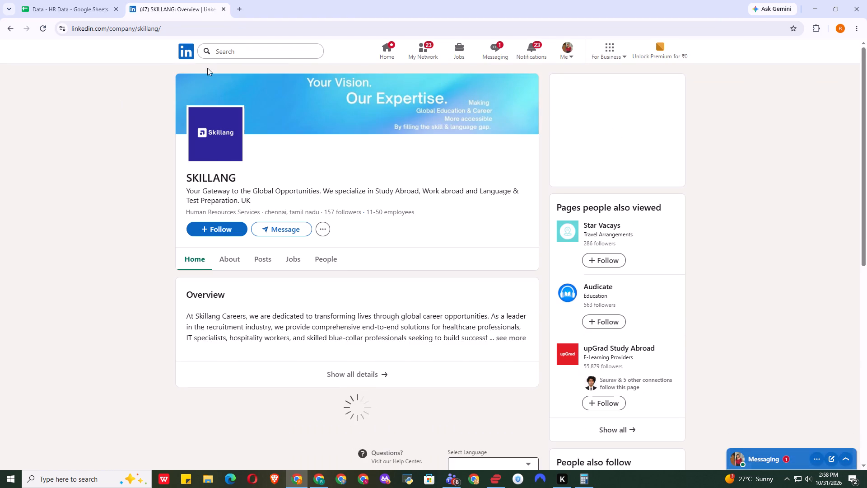
{"action": "left_click_drag", "start_coordinate": [205, 30], "coordinate": [0, 118]}
{"action": "key", "text": "ctrl+c"}
{"action": "left_click", "coordinate": [75, 0]}
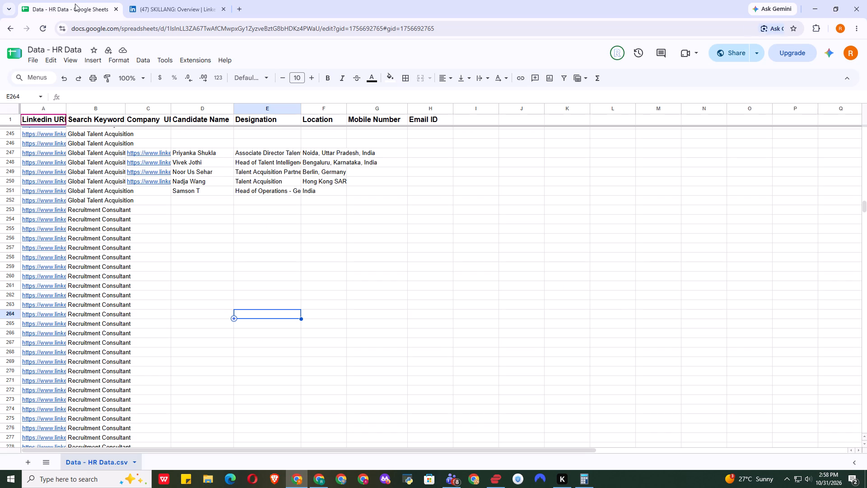
{"action": "double_click", "coordinate": [149, 188]}
{"action": "key", "text": "ctrl+v"}
{"action": "left_click", "coordinate": [195, 255]}
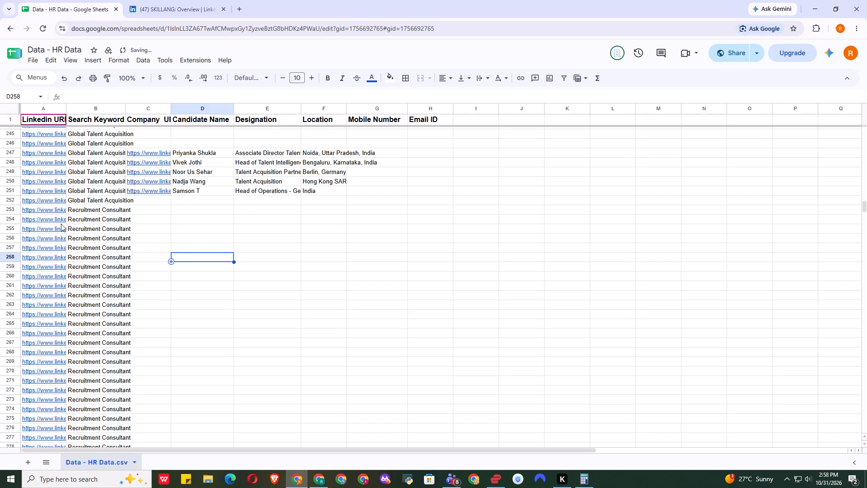
Copy the LinkedIn URL of the Global Talent Acquisition candidate in row 252 and open that profile.
{"action": "left_click", "coordinate": [46, 196]}
{"action": "left_click", "coordinate": [343, 211]}
{"action": "left_click", "coordinate": [125, 255]}
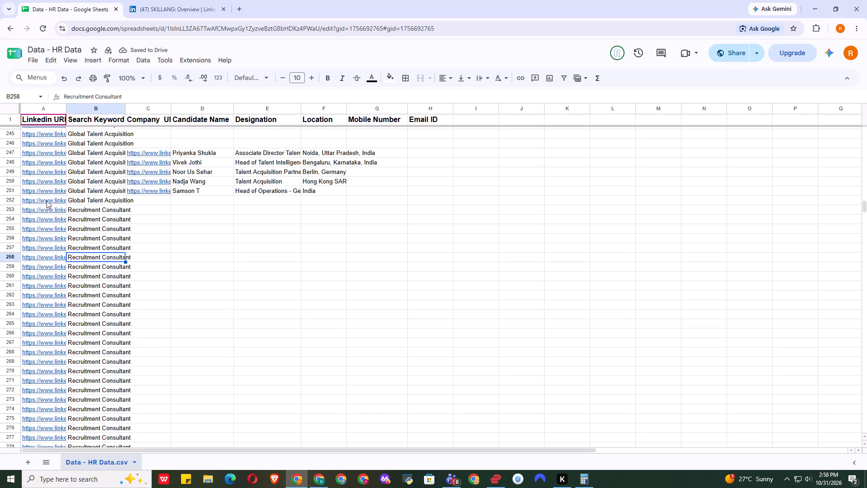
{"action": "left_click", "coordinate": [44, 199]}
{"action": "key", "text": "ctrl+c"}
{"action": "left_click", "coordinate": [184, 2]}
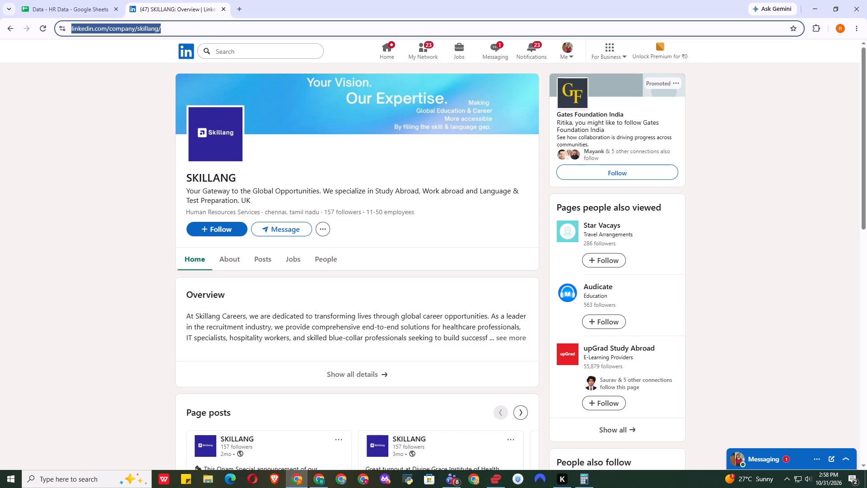
{"action": "left_click_drag", "start_coordinate": [204, 35], "coordinate": [47, 76]}
{"action": "key", "text": "ctrl+v"}
{"action": "key", "text": "Return"}
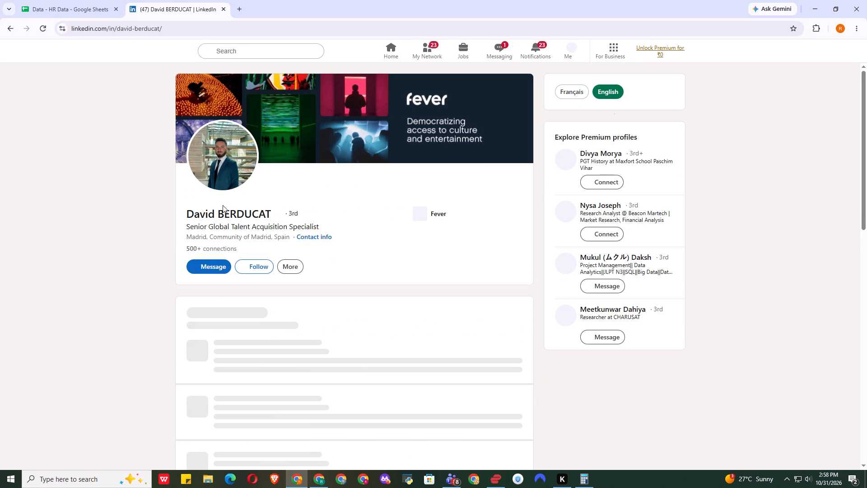
Copy the candidate's name from the profile header into row 252's Candidate Name cell.
{"action": "left_click_drag", "start_coordinate": [181, 210], "coordinate": [279, 214]}
{"action": "key", "text": "ctrl+c"}
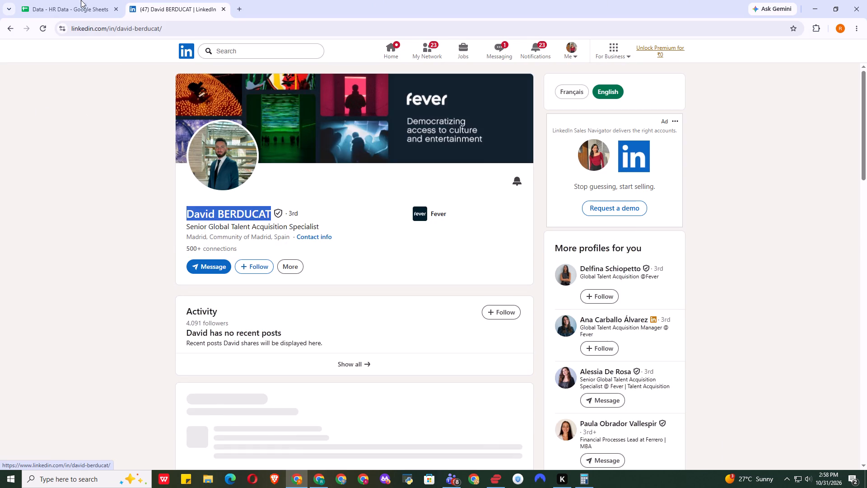
{"action": "left_click", "coordinate": [81, 0]}
{"action": "double_click", "coordinate": [191, 202]}
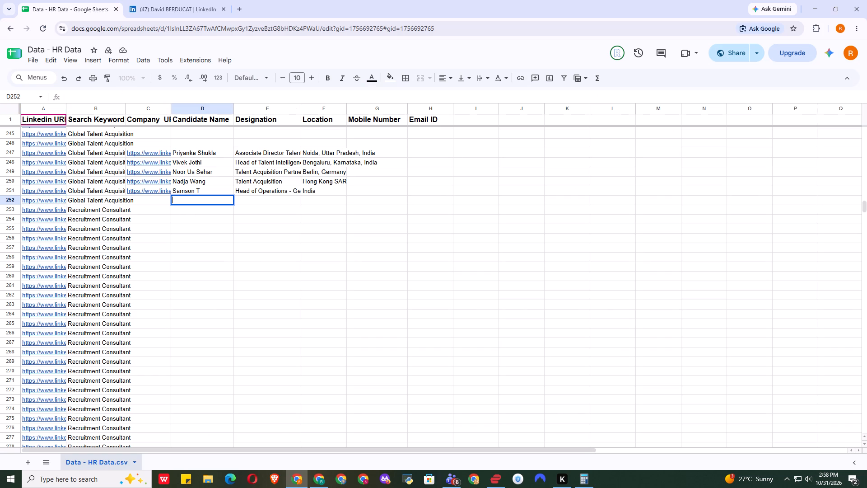
{"action": "key", "text": "ctrl+v"}
{"action": "left_click", "coordinate": [203, 247]}
Check the contact info of row 252's candidate on the LinkedIn profile.
{"action": "left_click", "coordinate": [183, 0]}
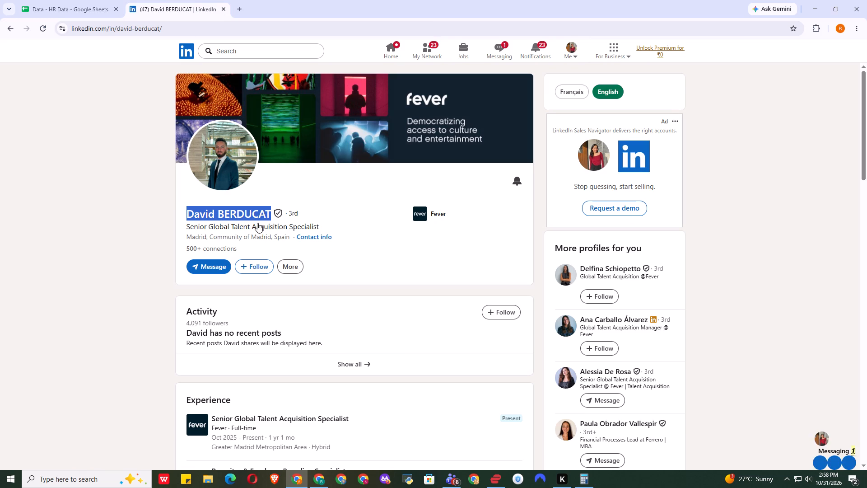
{"action": "left_click", "coordinate": [311, 237]}
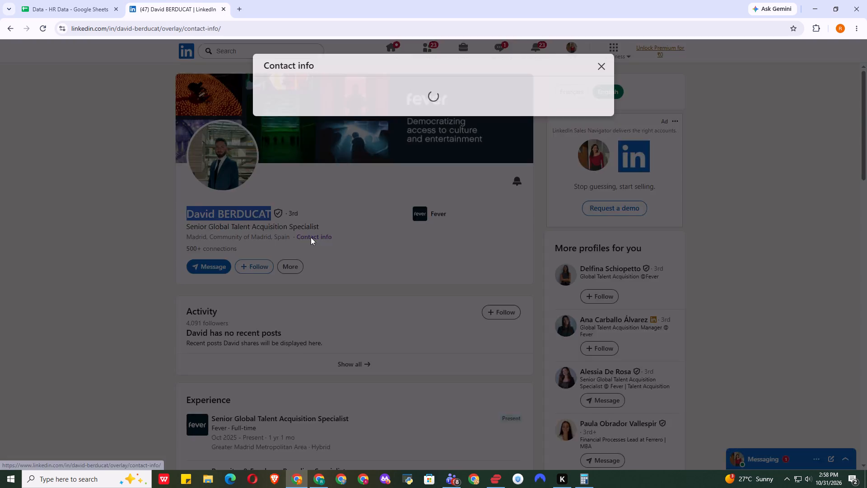
{"action": "left_click", "coordinate": [327, 253]}
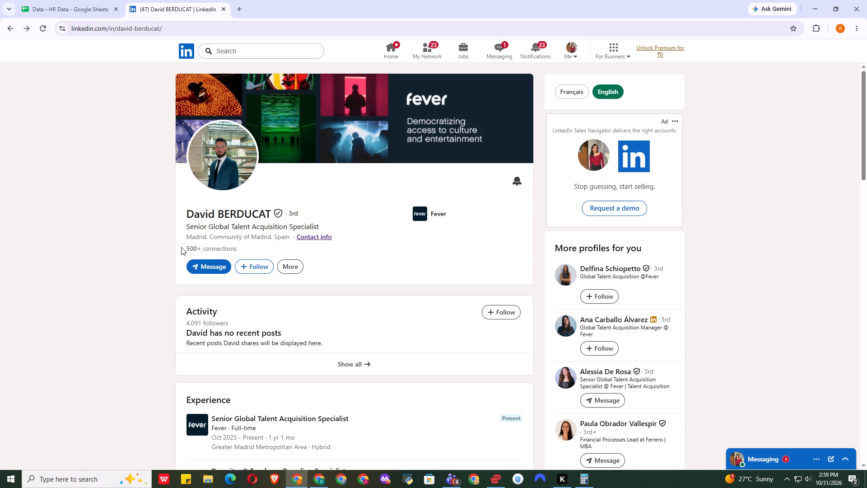
Copy the location "Madrid, Community of Madrid, Spain" from the profile header into row 252's Location cell.
{"action": "left_click_drag", "start_coordinate": [186, 237], "coordinate": [284, 232]}
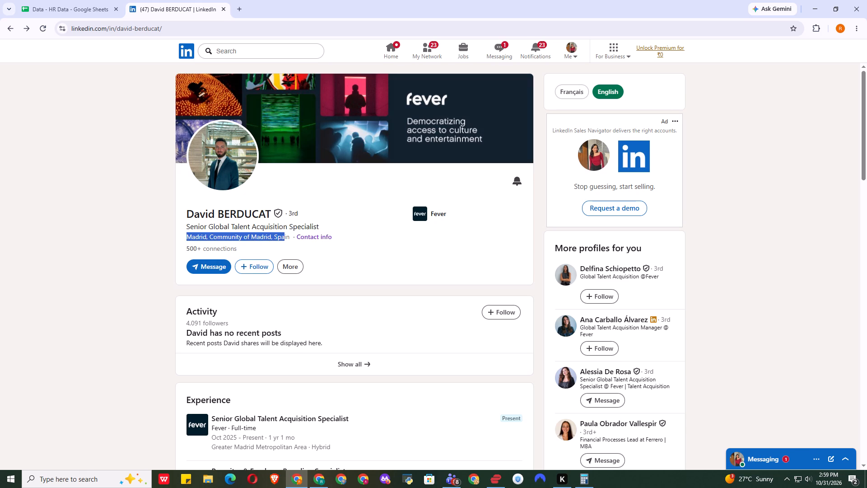
{"action": "left_click_drag", "start_coordinate": [284, 232], "coordinate": [289, 233]}
{"action": "key", "text": "ctrl+c"}
{"action": "left_click", "coordinate": [63, 0]}
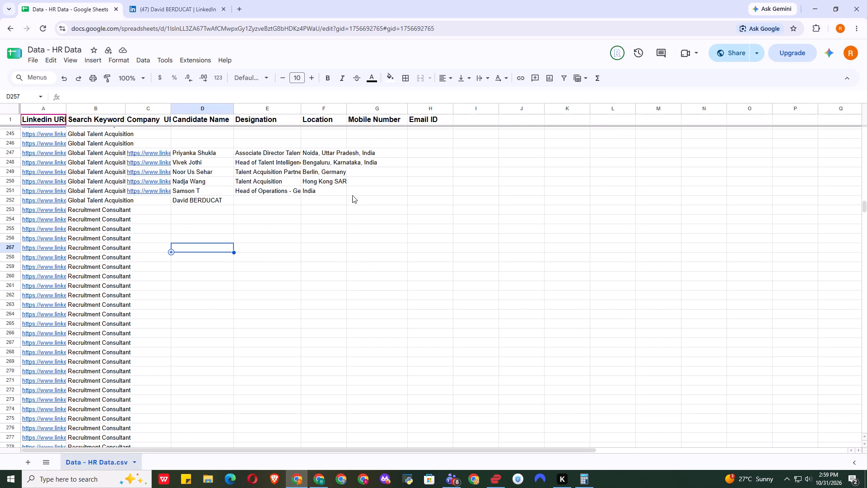
{"action": "left_click", "coordinate": [313, 206]}
{"action": "double_click", "coordinate": [318, 198]}
{"action": "key", "text": "ctrl+v"}
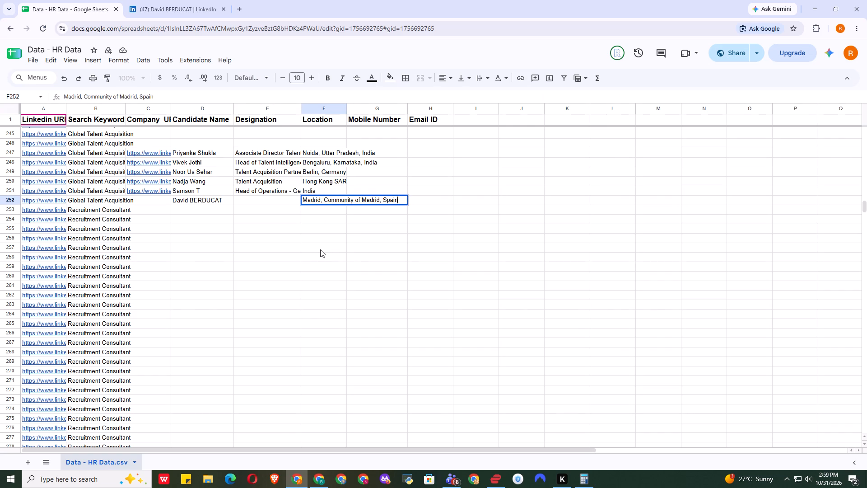
{"action": "left_click", "coordinate": [320, 249]}
Copy the current job title "Senior Global Talent Acquisition Specialist" from the Experience section and open the Fever company page before returning to the sheet.
{"action": "left_click", "coordinate": [269, 206]}
{"action": "left_click", "coordinate": [264, 203]}
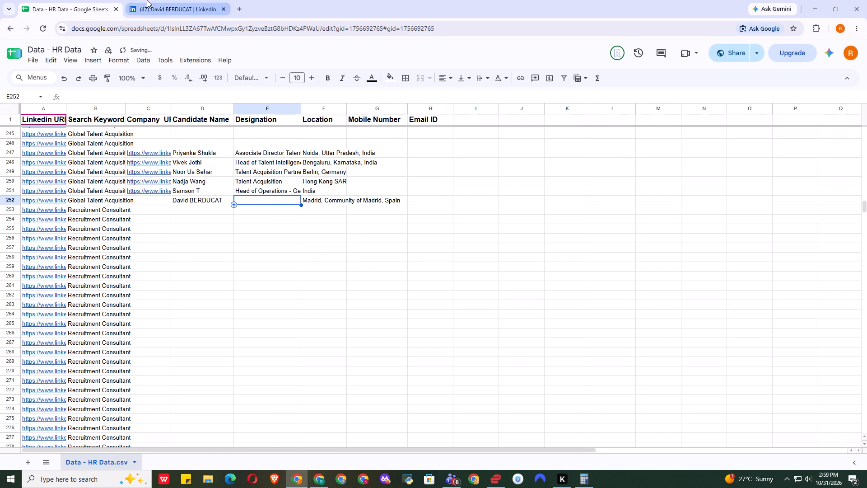
{"action": "left_click", "coordinate": [147, 0]}
{"action": "scroll", "coordinate": [323, 333], "scroll_direction": "down", "scroll_amount": 6}
{"action": "scroll", "coordinate": [269, 351], "scroll_direction": "down", "scroll_amount": 1}
{"action": "scroll", "coordinate": [263, 344], "scroll_direction": "up", "scroll_amount": 1}
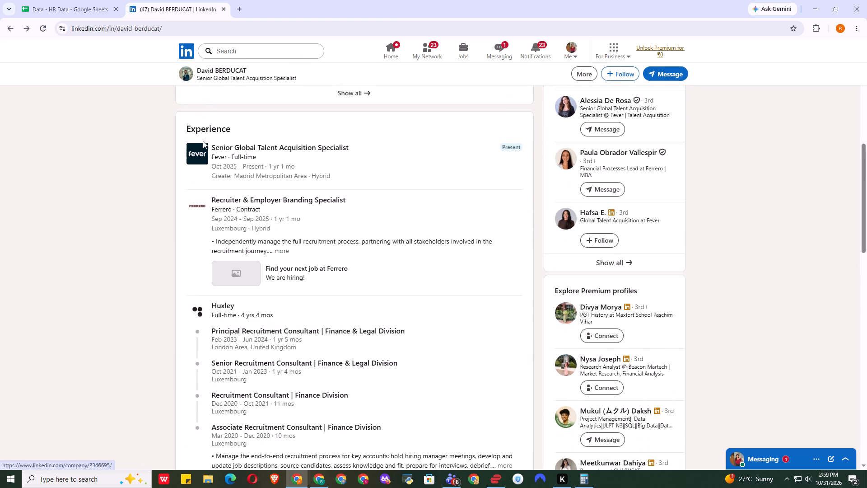
{"action": "left_click_drag", "start_coordinate": [210, 146], "coordinate": [244, 151]}
{"action": "left_click_drag", "start_coordinate": [244, 151], "coordinate": [351, 146]}
{"action": "key", "text": "ctrl+c"}
{"action": "key", "text": "ctrl+c"}
{"action": "key", "text": "ctrl+c"}
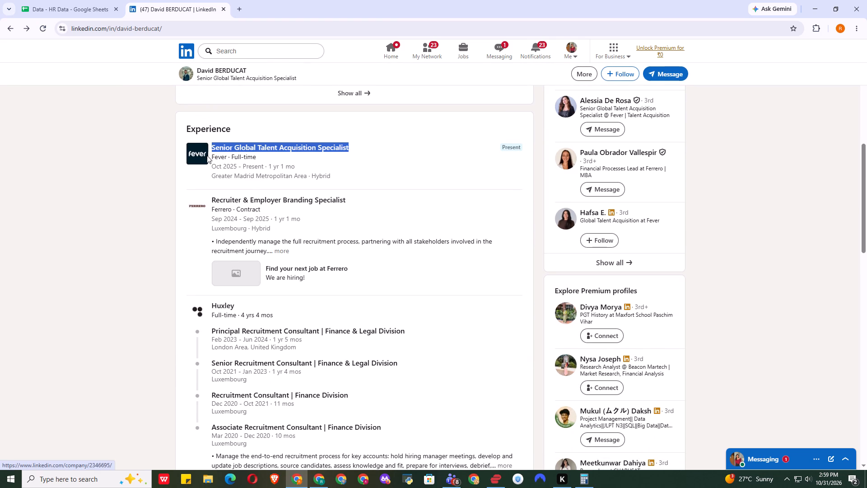
{"action": "left_click", "coordinate": [199, 153]}
{"action": "left_click", "coordinate": [57, 0]}
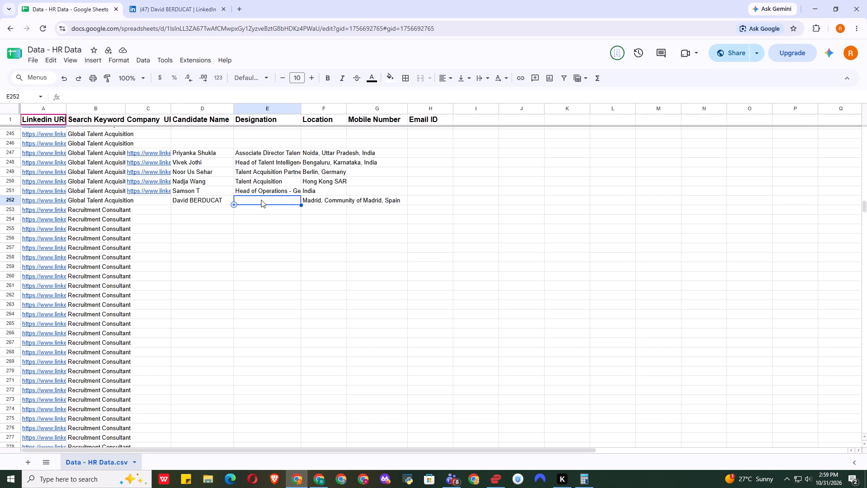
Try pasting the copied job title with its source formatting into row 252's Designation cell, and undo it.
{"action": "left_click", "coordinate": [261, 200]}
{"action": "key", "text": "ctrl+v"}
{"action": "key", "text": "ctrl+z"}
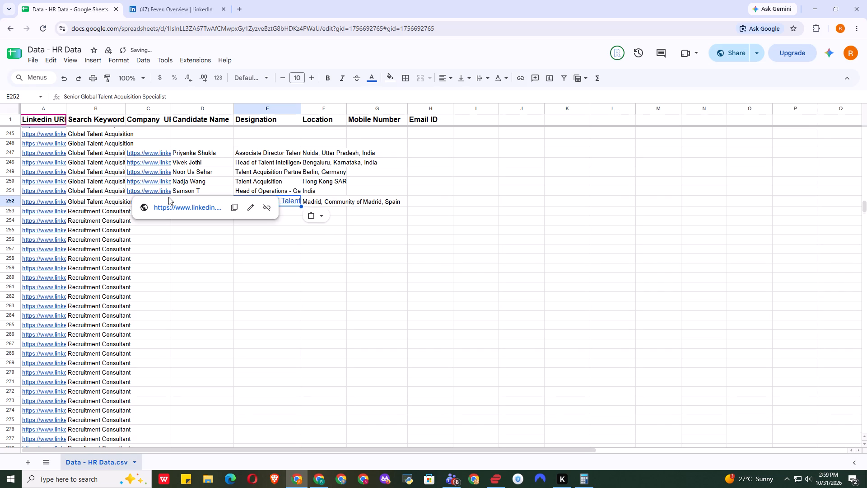
Paste the job title "Senior Global Talent Acquisition Specialist" as unformatted text into row 252's Designation cell.
{"action": "left_click", "coordinate": [256, 247]}
{"action": "left_click", "coordinate": [253, 192]}
{"action": "double_click", "coordinate": [256, 198]}
{"action": "key", "text": "ctrl+v"}
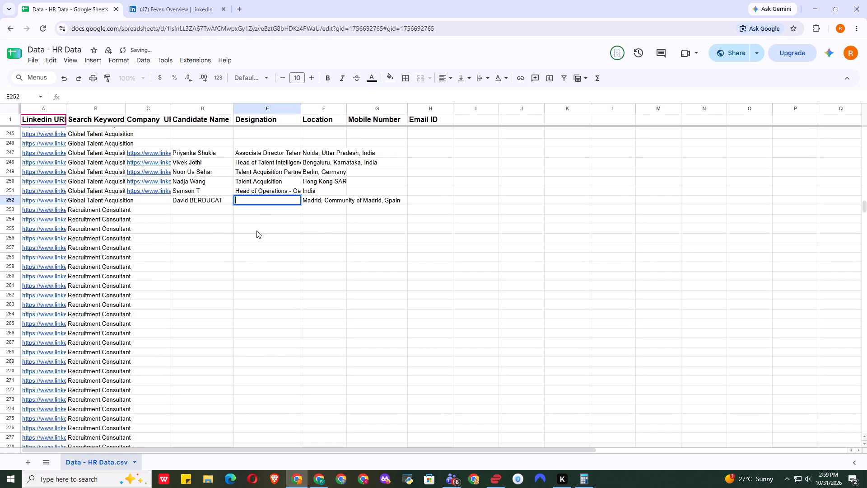
{"action": "left_click", "coordinate": [255, 250]}
Copy the Fever company page URL, linkedin.com/company/fever-up/, into row 252's Company URL cell.
{"action": "left_click", "coordinate": [168, 10]}
{"action": "left_click_drag", "start_coordinate": [290, 38], "coordinate": [70, 73]}
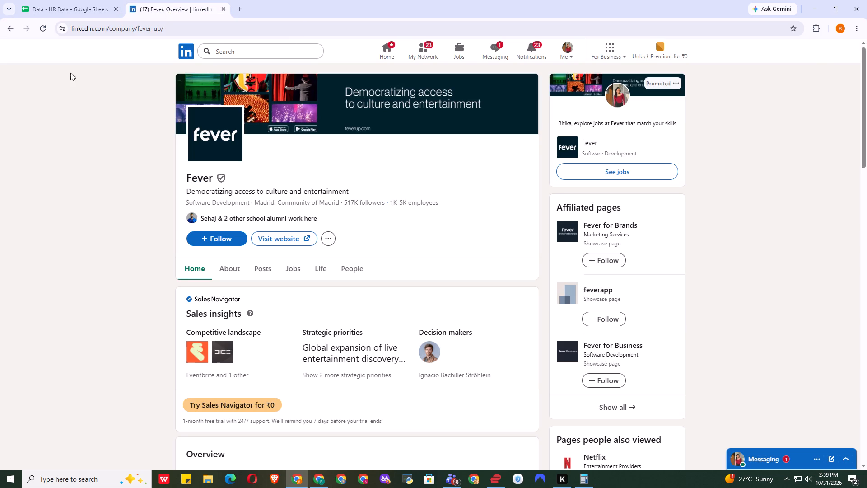
{"action": "left_click_drag", "start_coordinate": [70, 73], "coordinate": [0, 126]}
{"action": "left_click_drag", "start_coordinate": [170, 31], "coordinate": [0, 78]}
{"action": "key", "text": "ctrl+c"}
{"action": "left_click", "coordinate": [66, 9]}
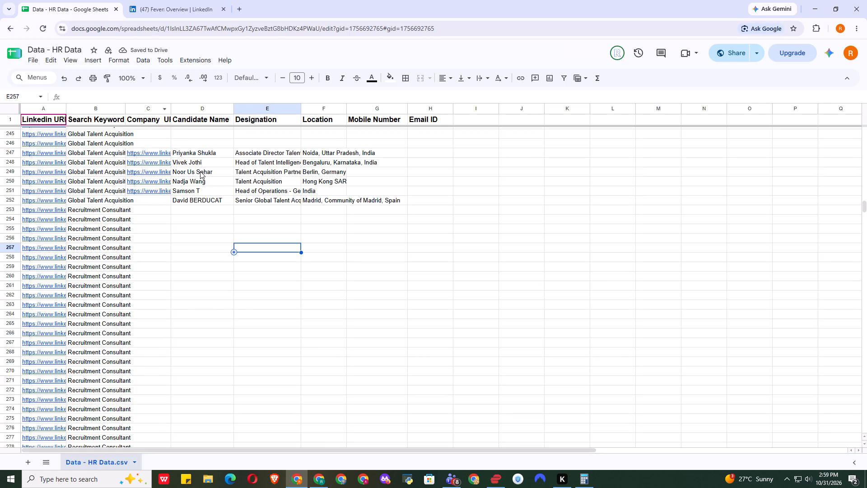
{"action": "left_click", "coordinate": [158, 199]}
{"action": "key", "text": "ctrl+v"}
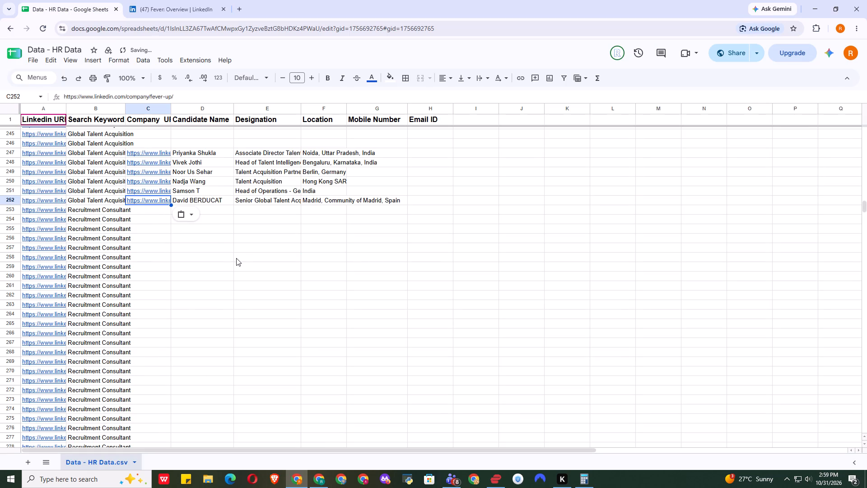
{"action": "left_click", "coordinate": [236, 258]}
Copy the LinkedIn URL of the Recruitment Consultant candidate in row 253.
{"action": "left_click", "coordinate": [27, 219]}
{"action": "left_click", "coordinate": [33, 210]}
{"action": "key", "text": "ctrl+c"}
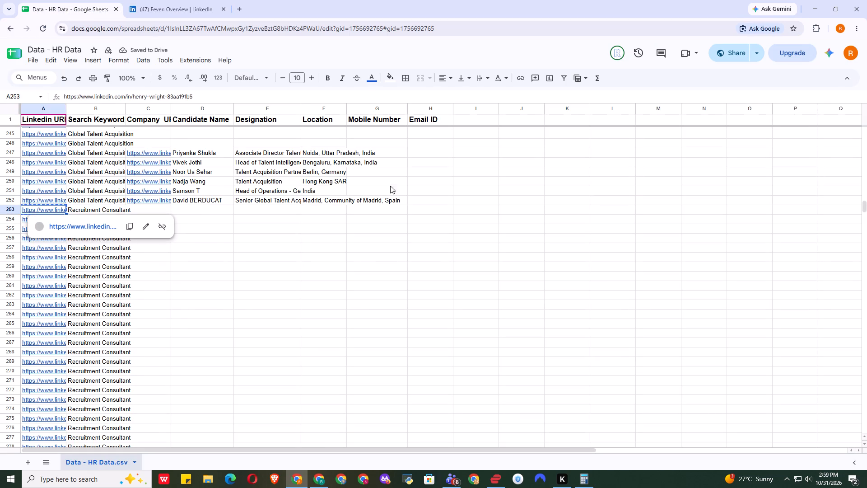